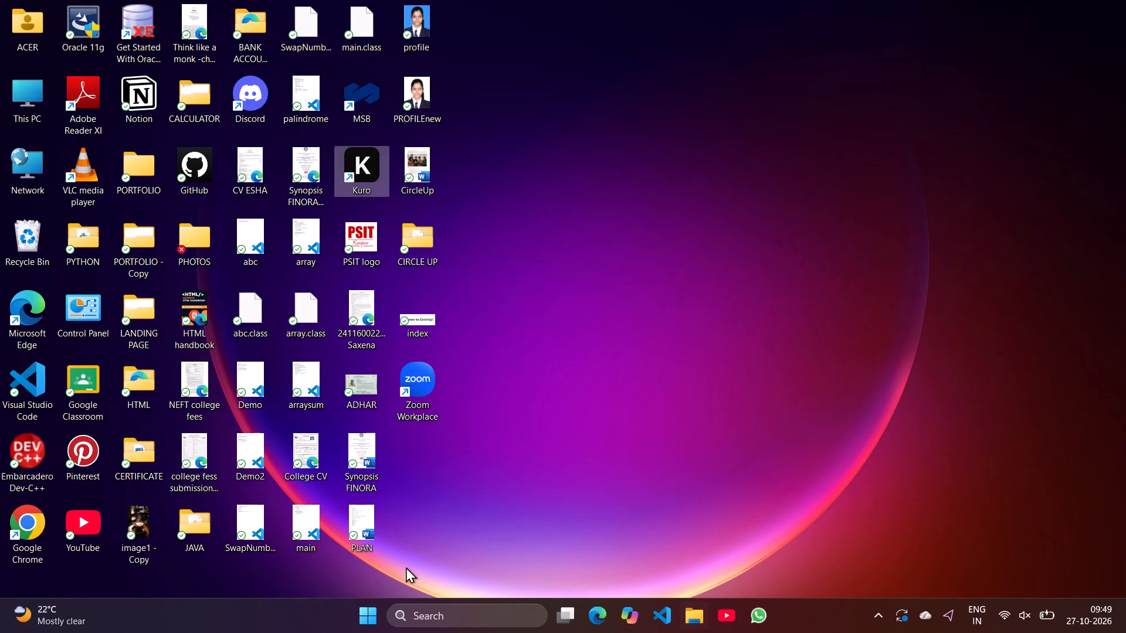
Launch Word and open the recent document Finora_Project_Report.
click(445, 617)
key(m)
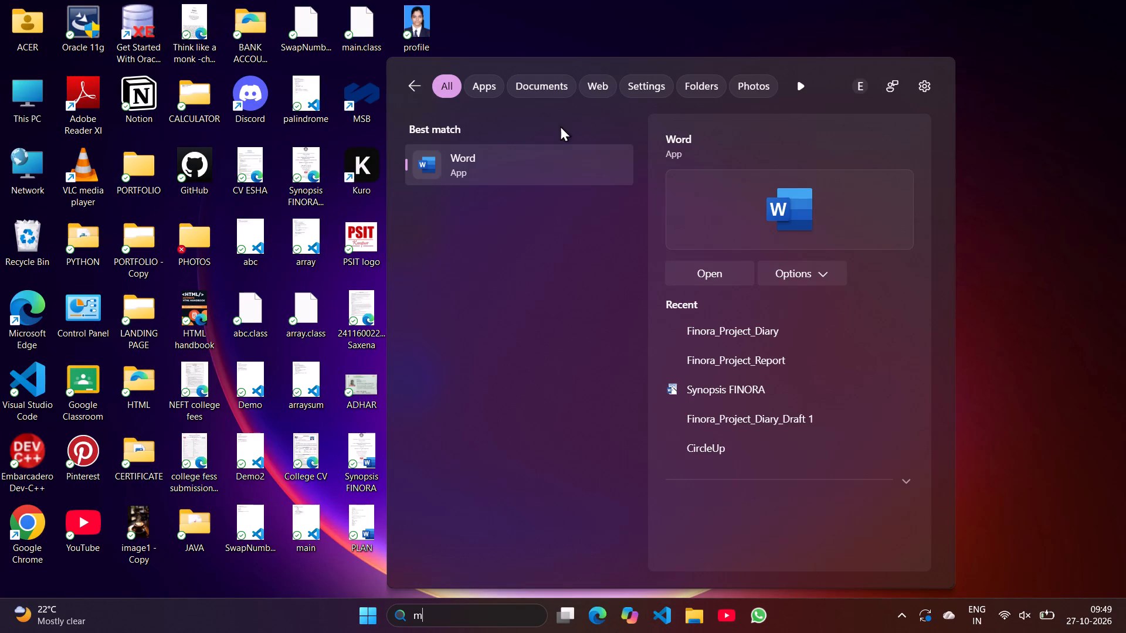
click(720, 272)
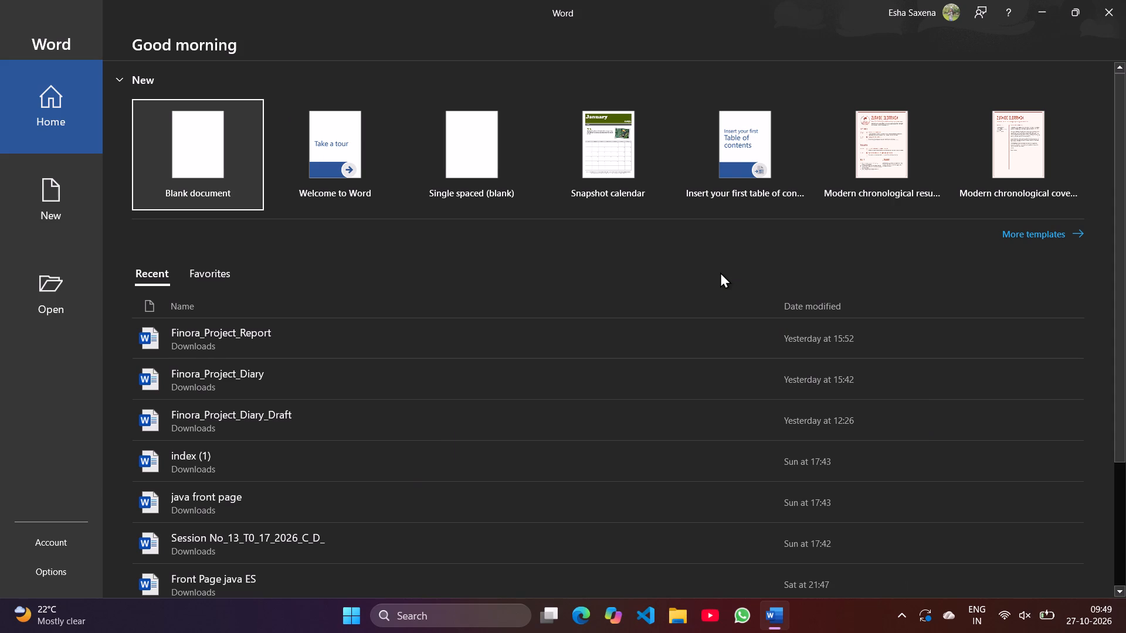
click(266, 326)
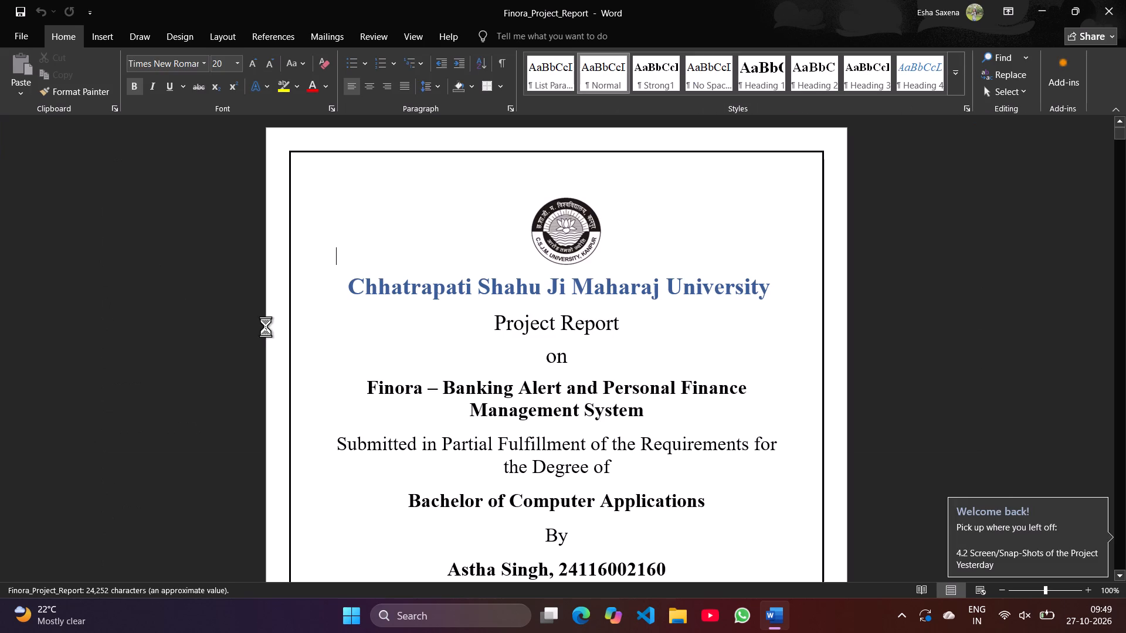
Snap the Finora_Project_Report window to the left half of the desktop.
scroll(377, 428, down, 2)
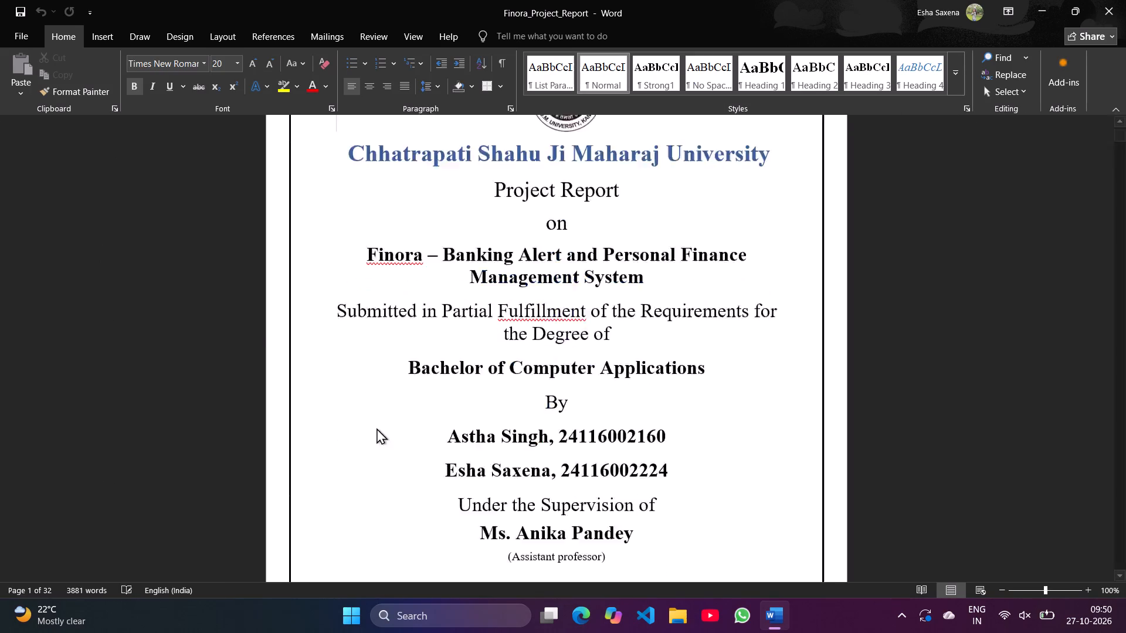
scroll(377, 428, down, 12)
scroll(377, 428, up, 1)
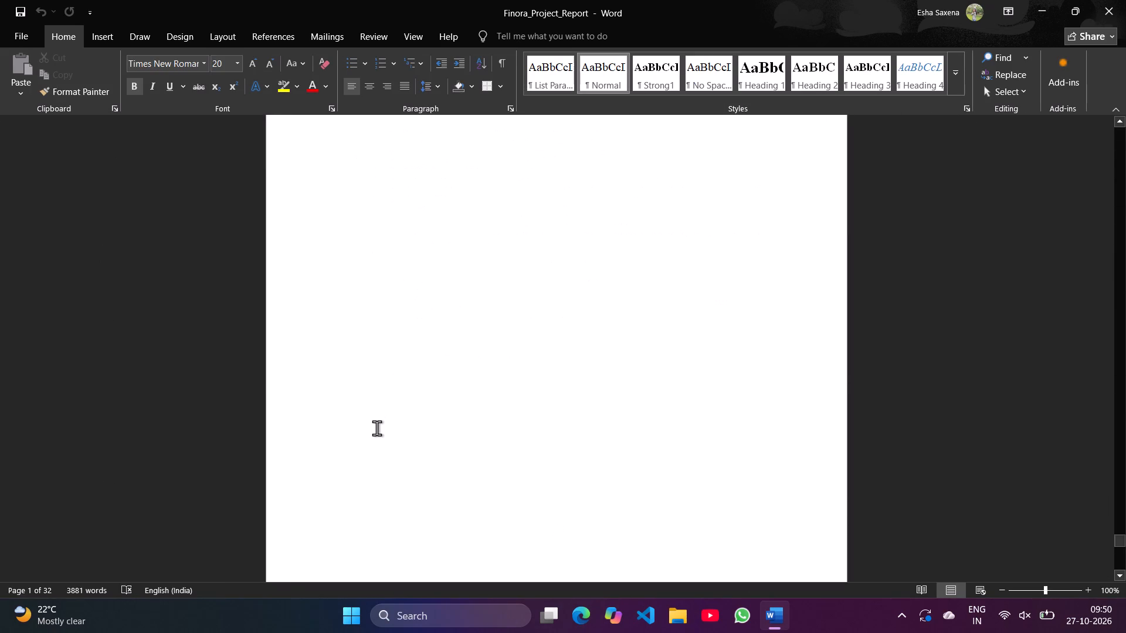
scroll(377, 428, up, 4)
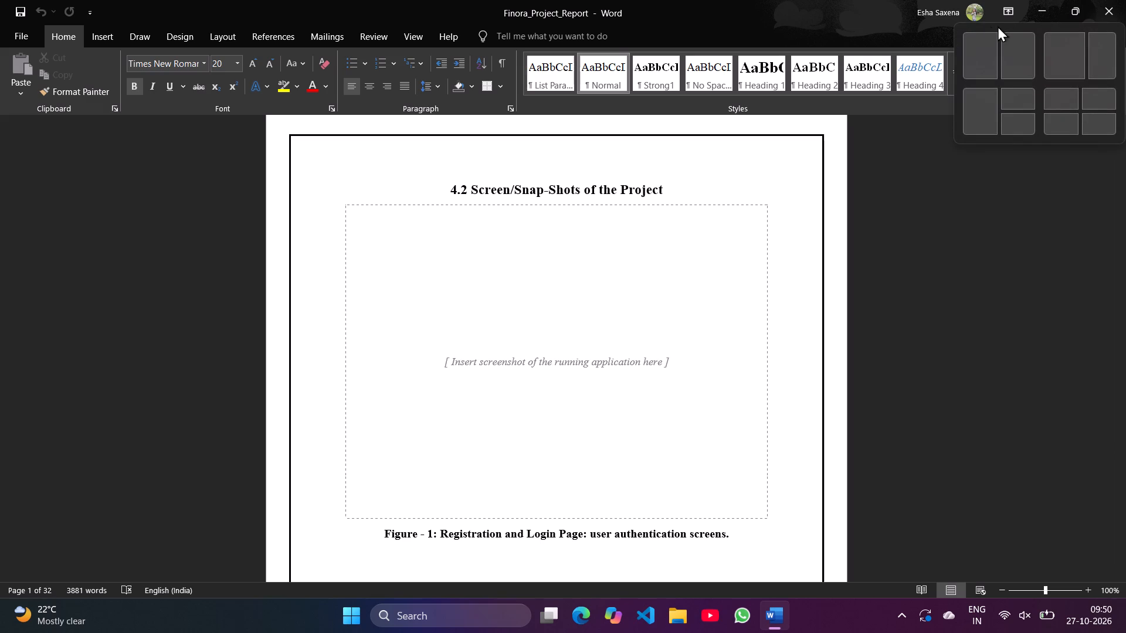
click(962, 49)
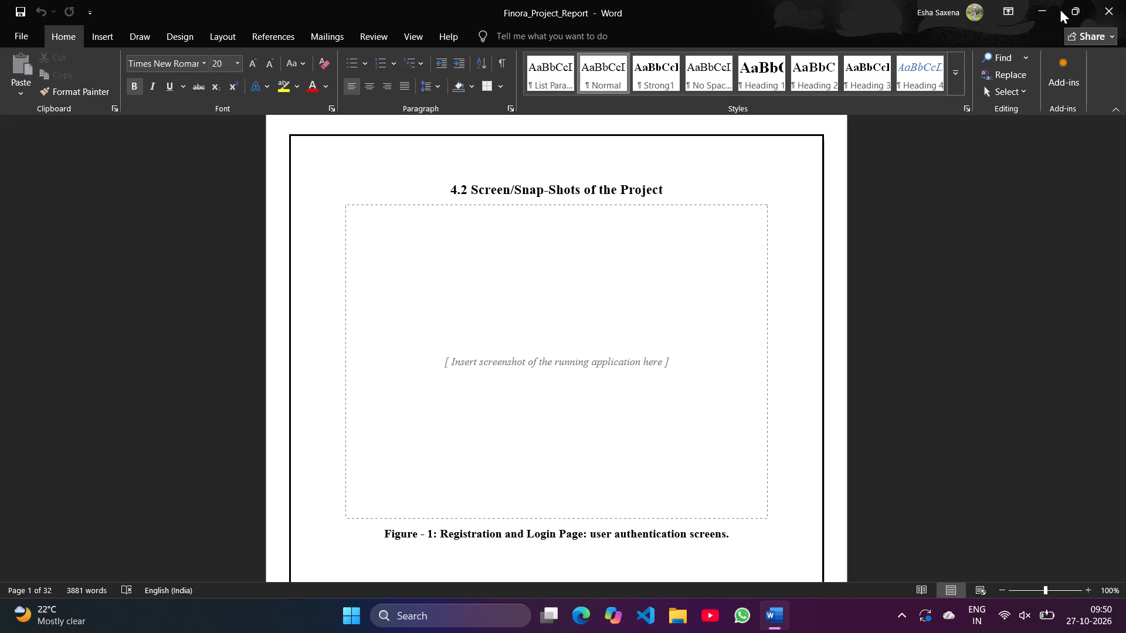
click(964, 52)
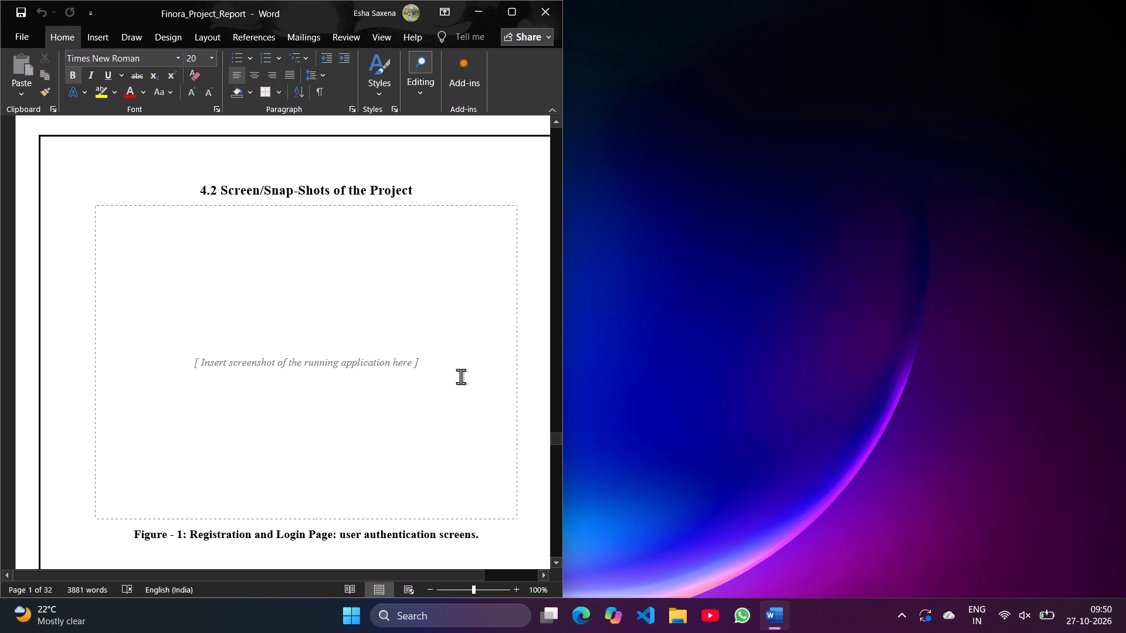
Look through the report pages that precede section 4.2 Screen/Snap-Shots of the Project.
scroll(436, 200, up, 4)
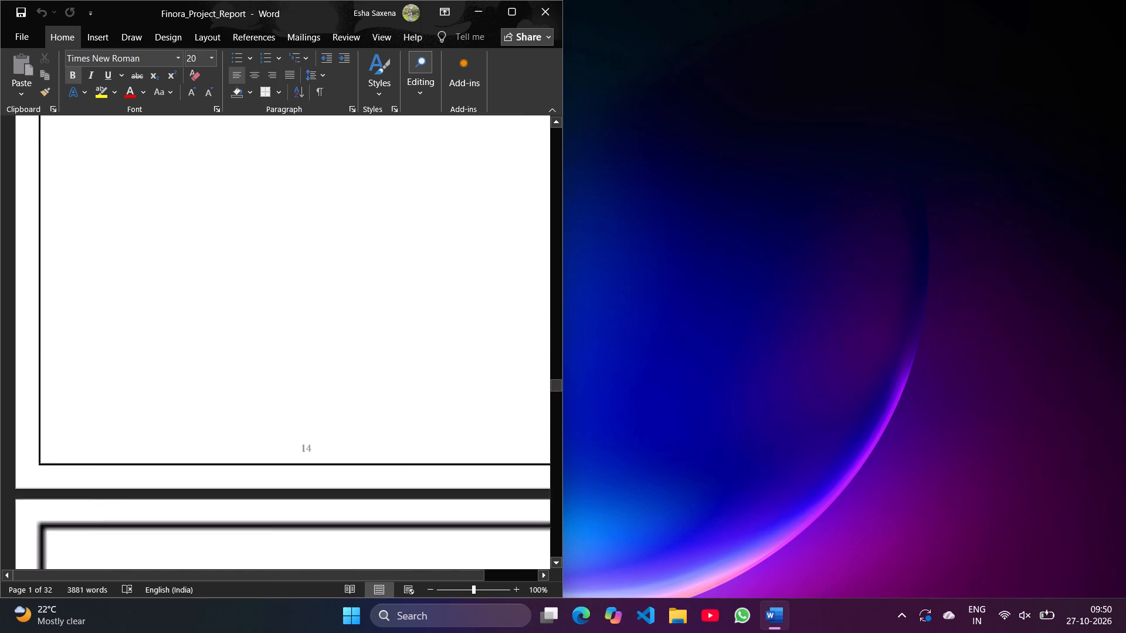
Return to the title page at the start of the project report.
scroll(436, 200, up, 4)
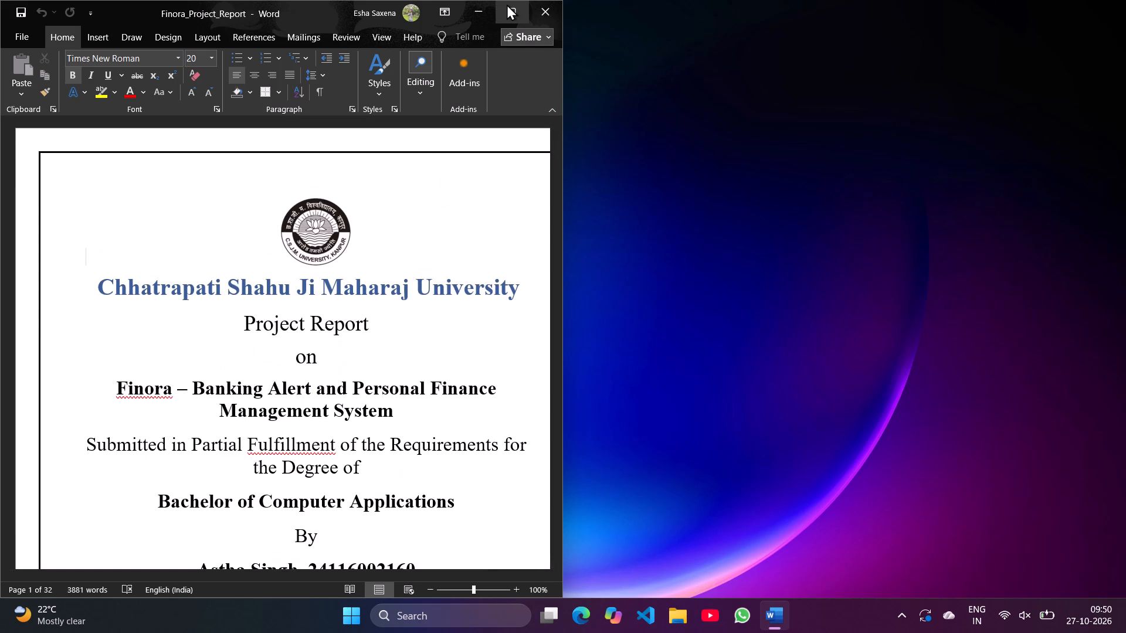
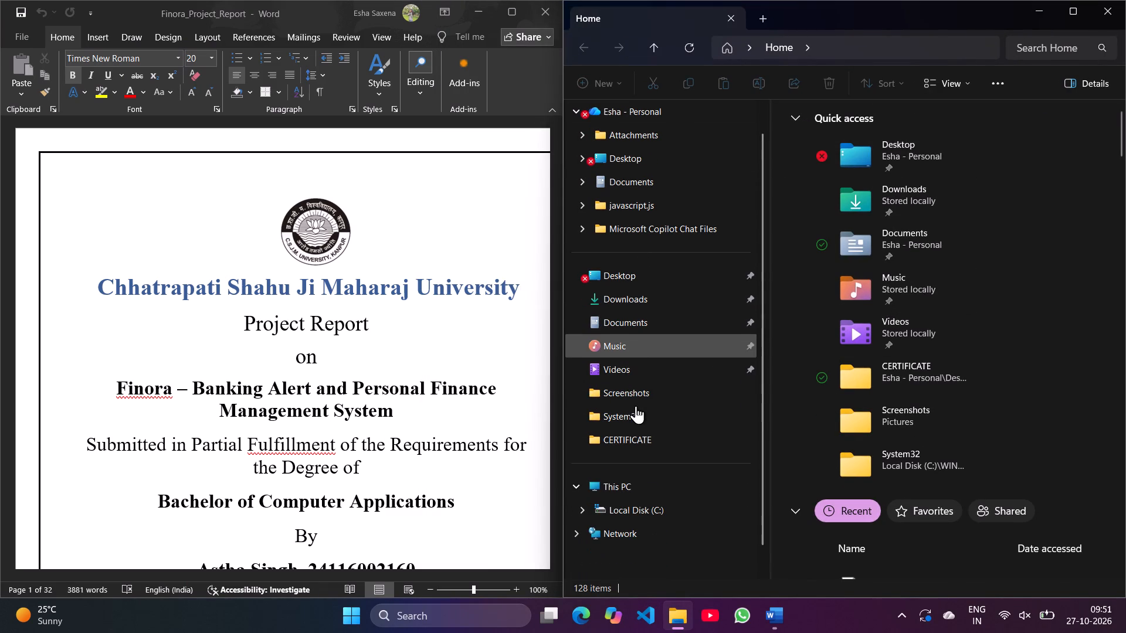
Browse the folder locations in File Explorer beside the report and open the Home location.
scroll(636, 406, down, 1)
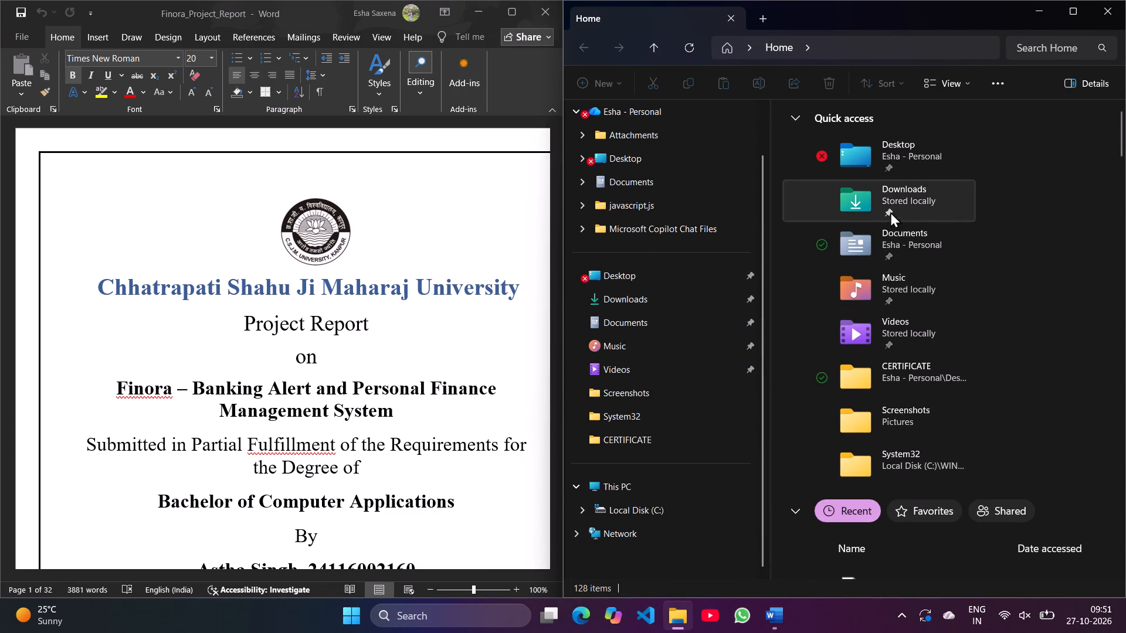
scroll(628, 332, up, 5)
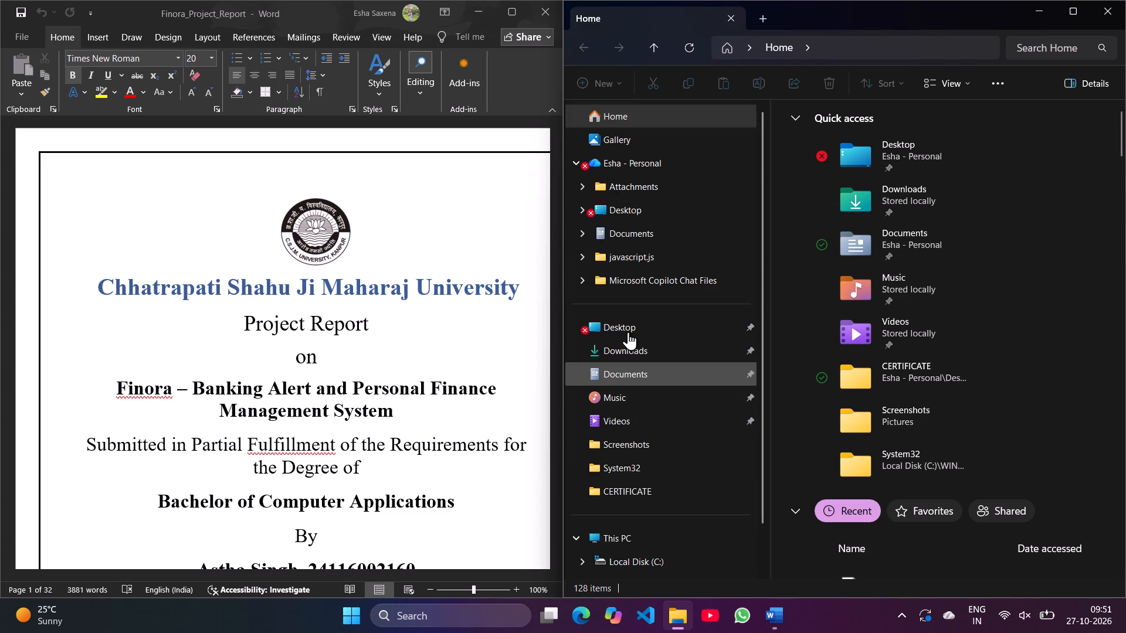
click(639, 112)
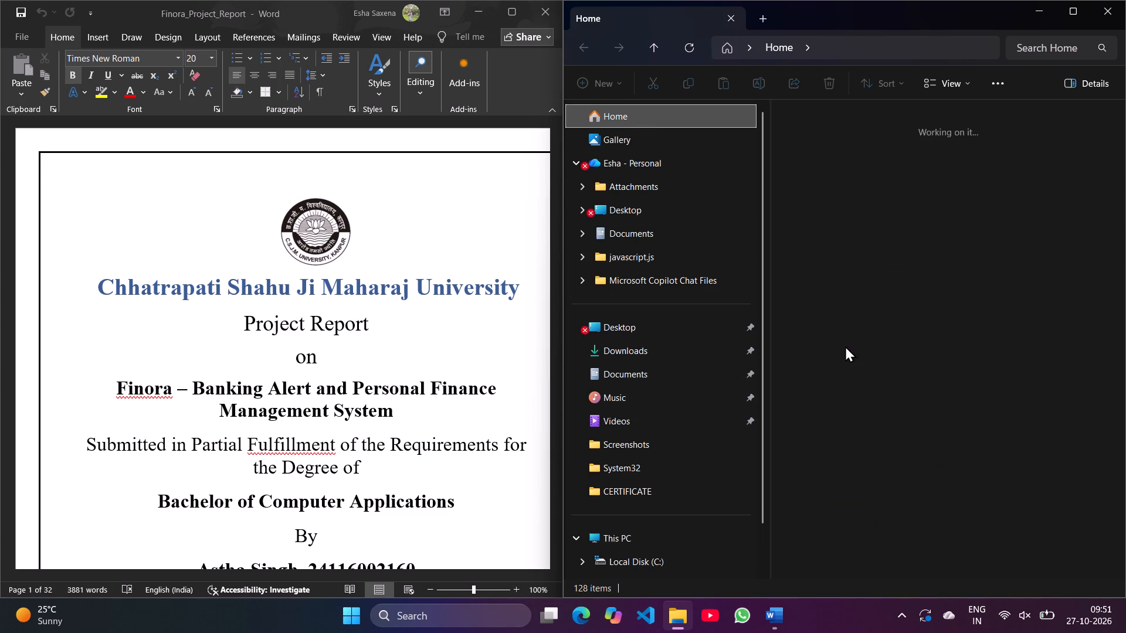
Open the Downloads folder in File Explorer beside the report.
scroll(881, 384, down, 3)
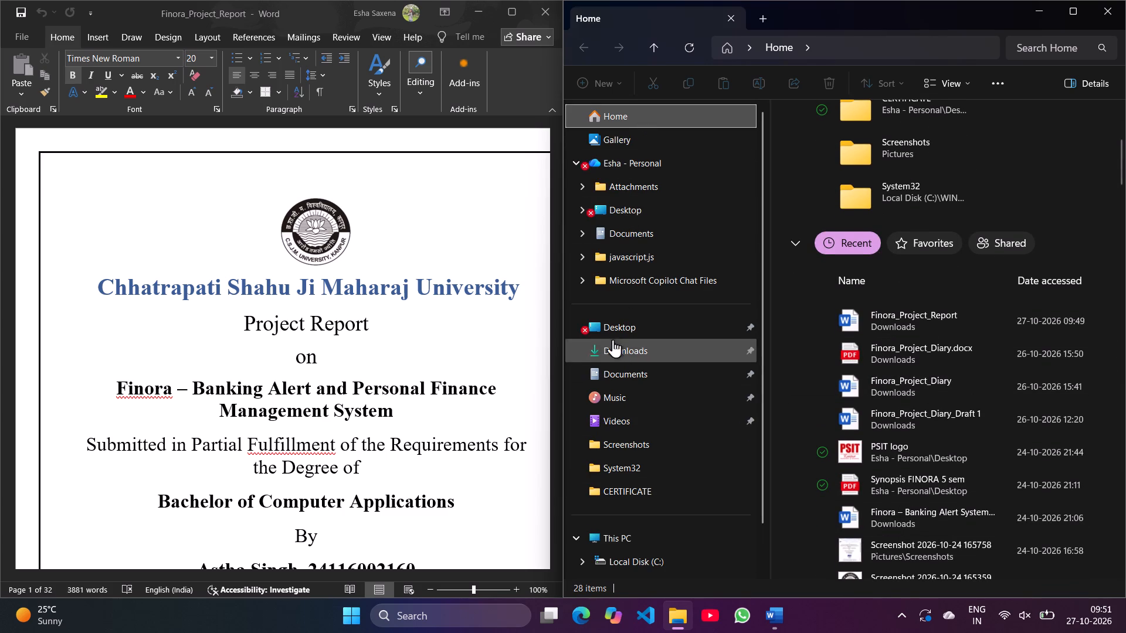
click(603, 362)
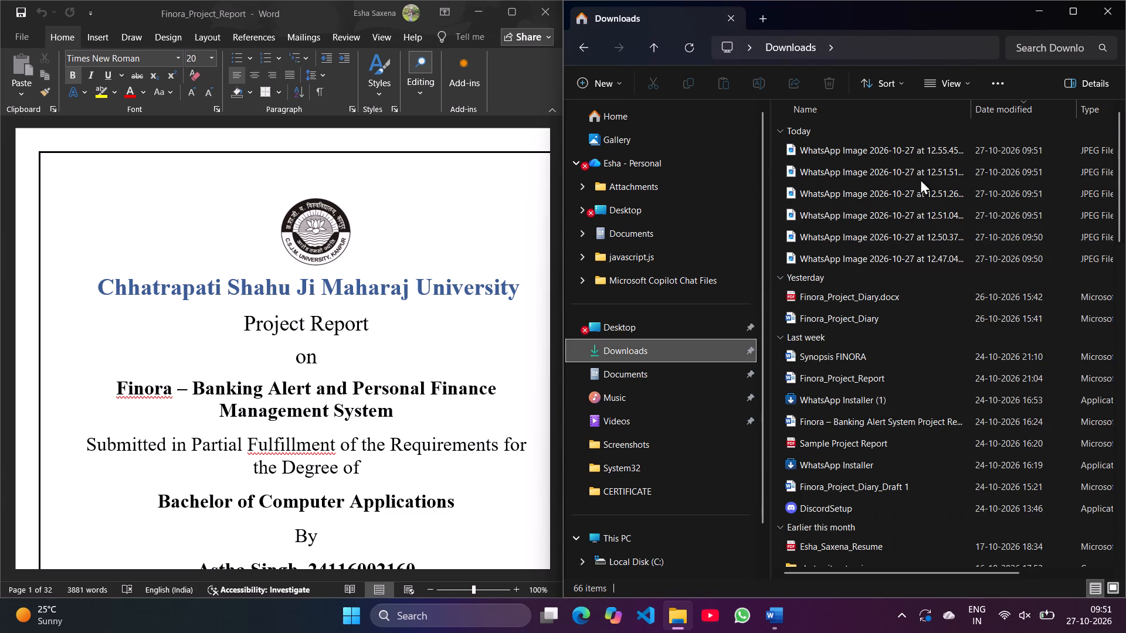
Look through the report from the title page and contents to the Data Flow Diagram figure placeholder in chapter 3.
scroll(484, 407, down, 2)
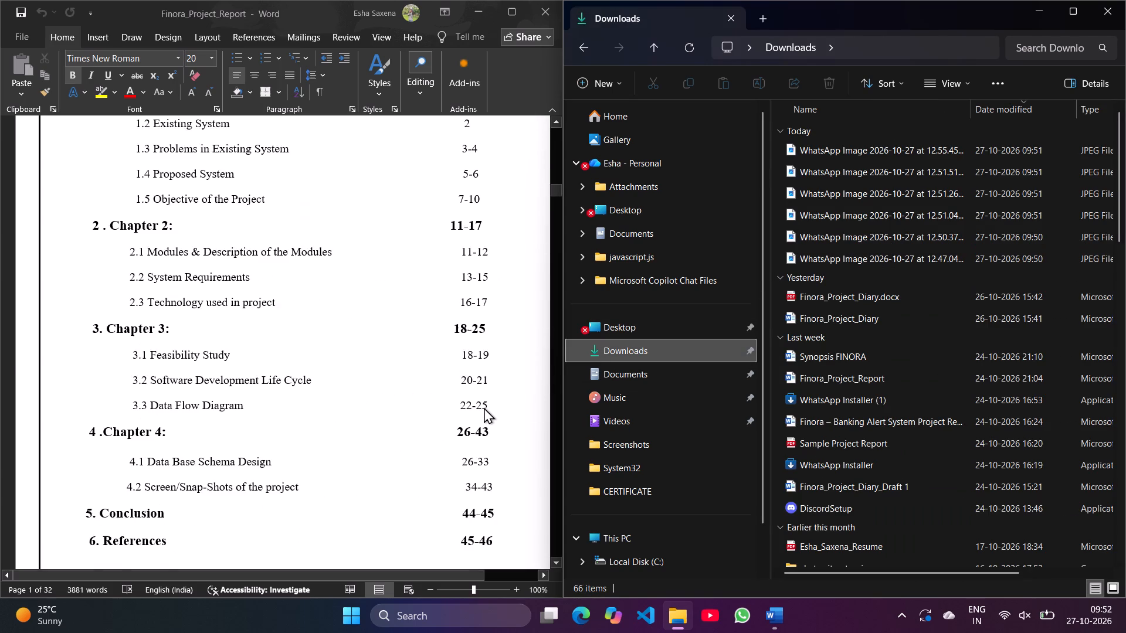
scroll(484, 407, down, 3)
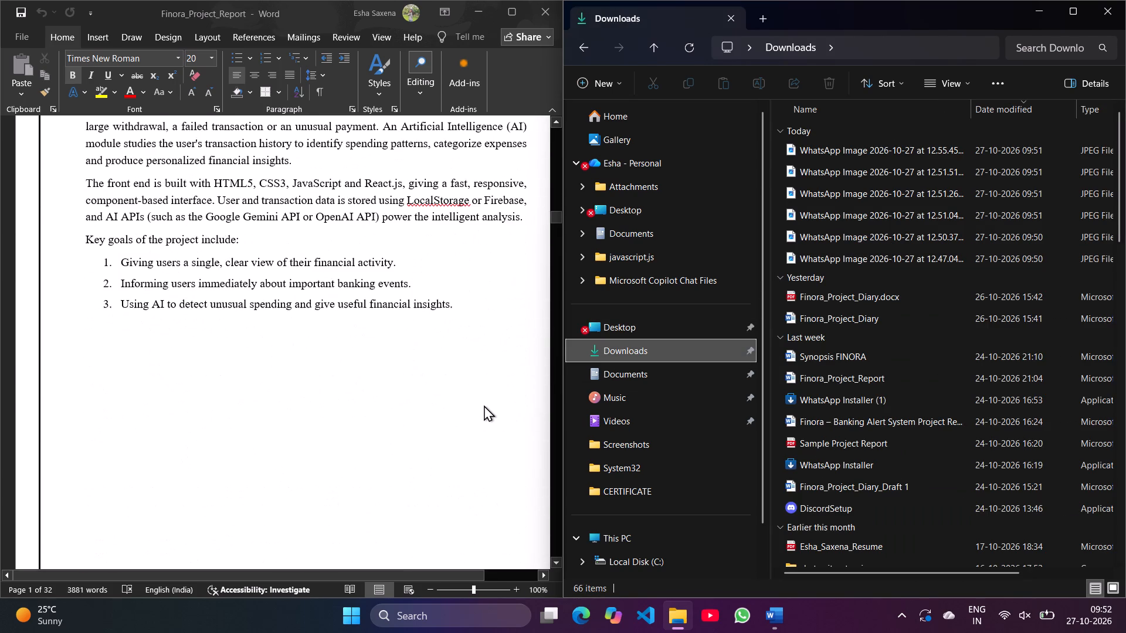
scroll(484, 405, down, 2)
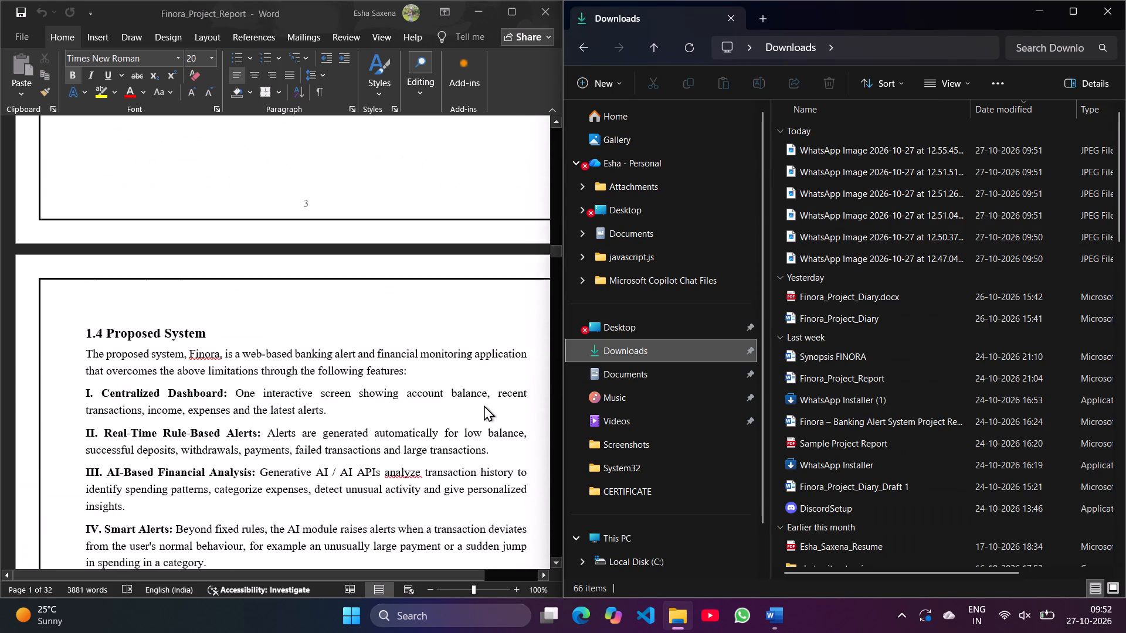
scroll(484, 405, down, 2)
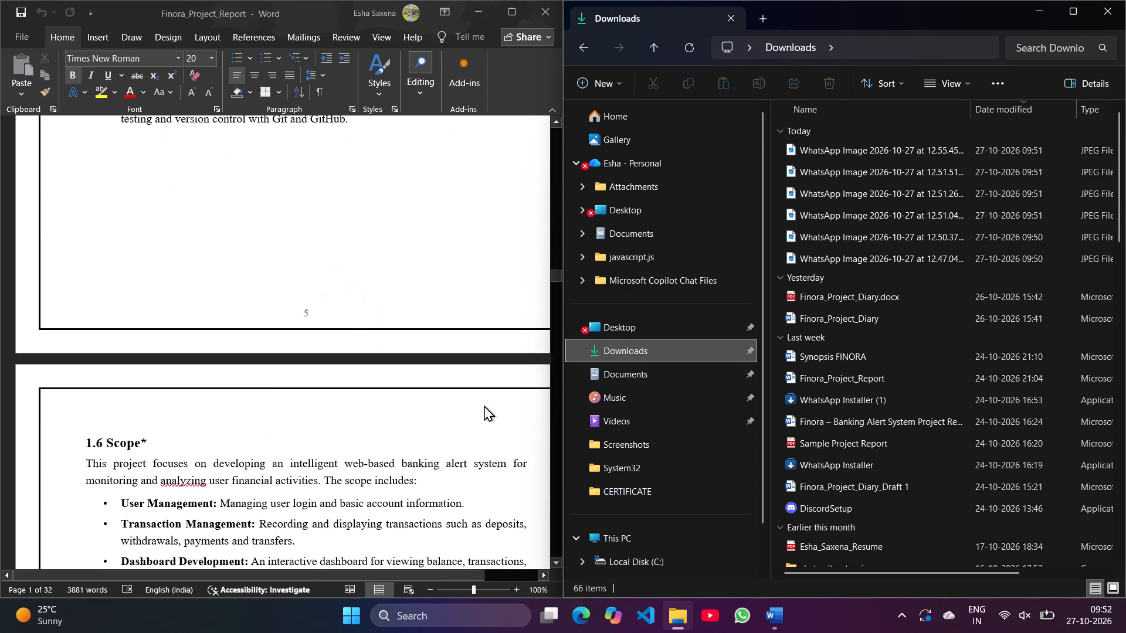
scroll(484, 405, down, 3)
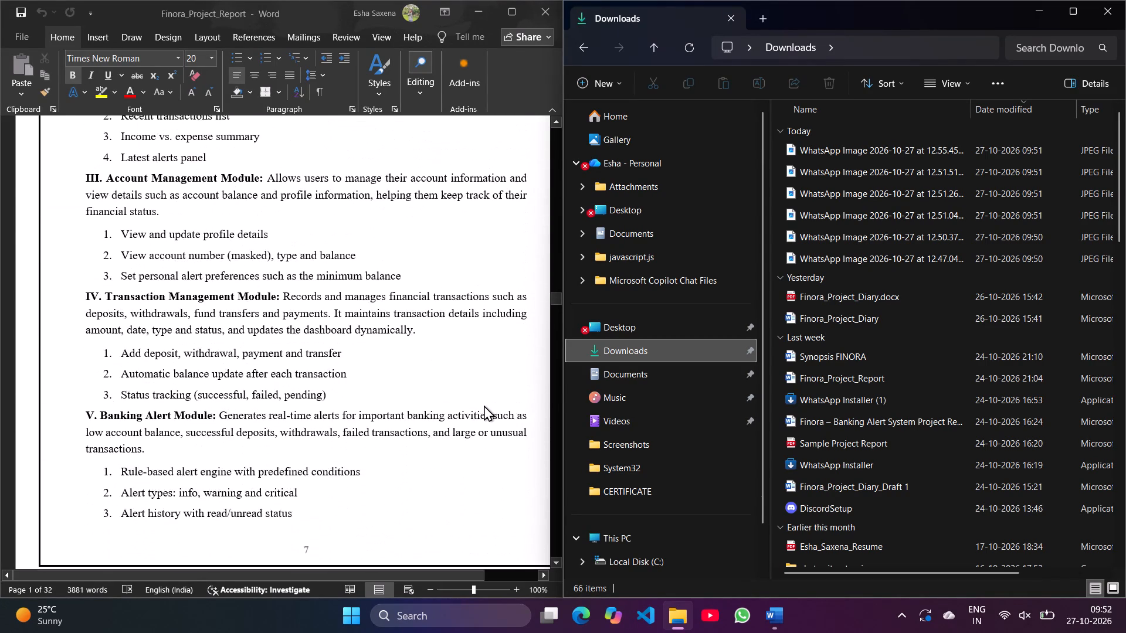
scroll(484, 405, down, 1)
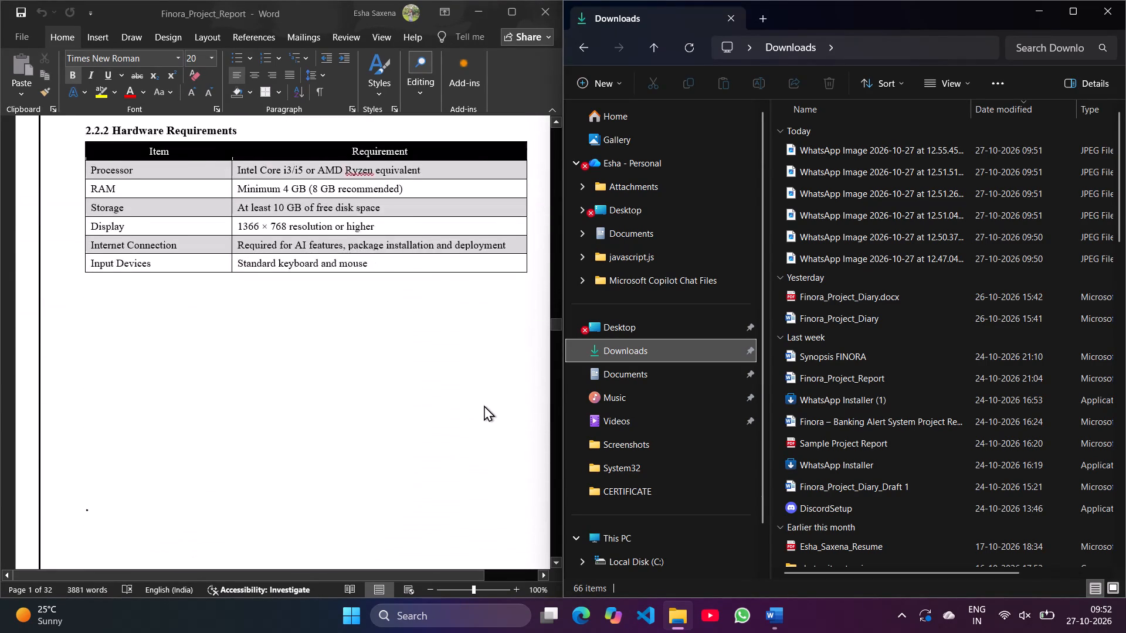
scroll(484, 405, down, 3)
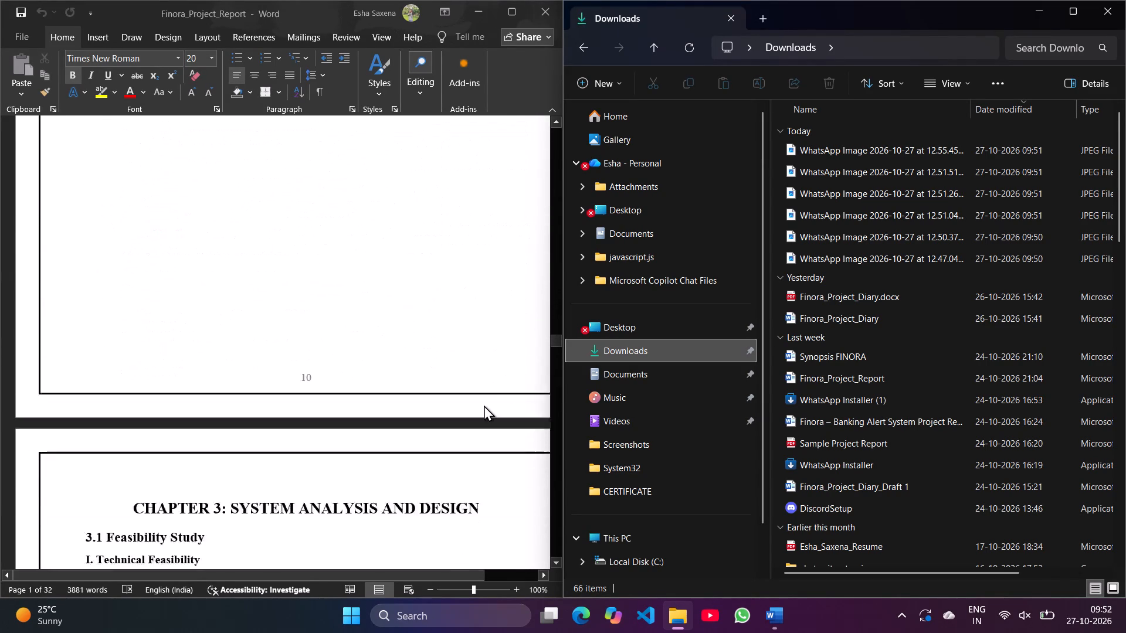
scroll(484, 405, down, 2)
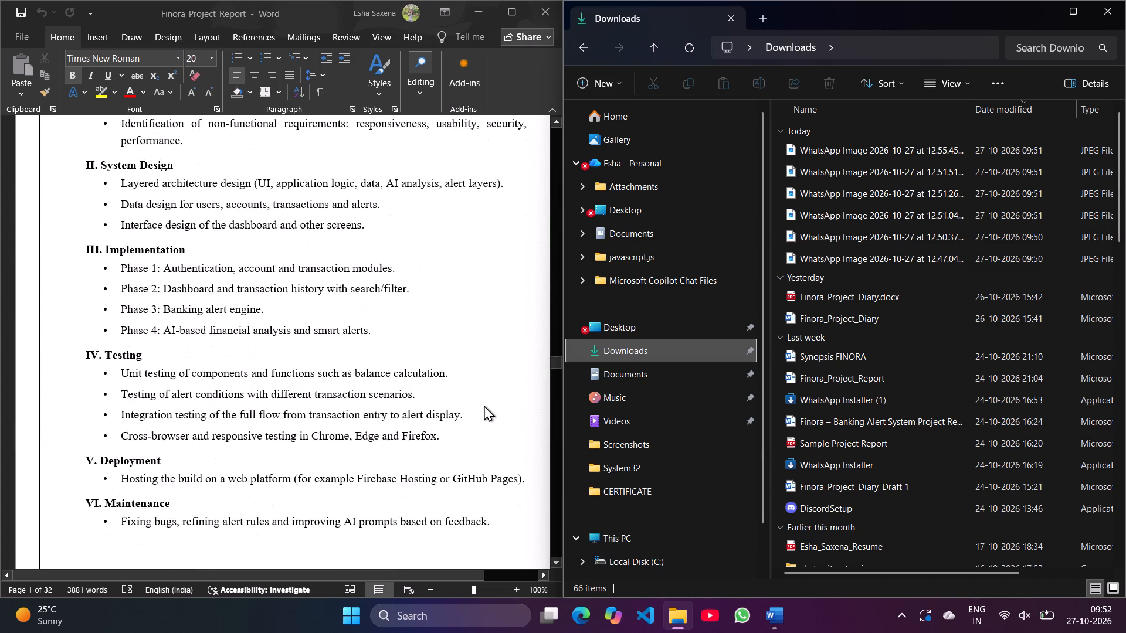
scroll(484, 405, down, 1)
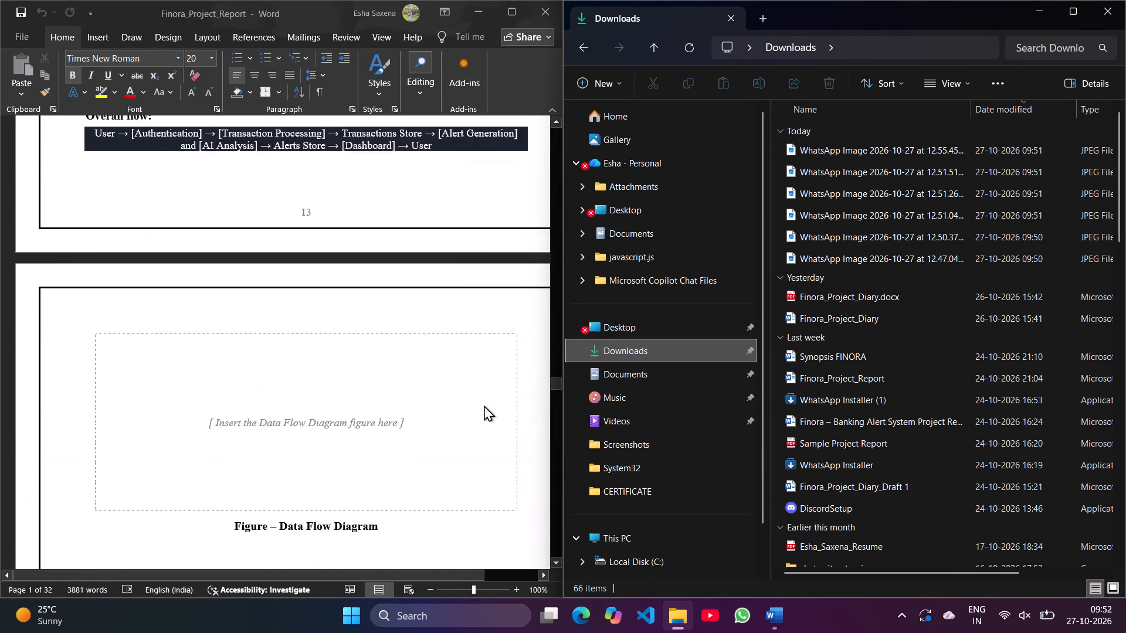
Examine the Data Flow Diagram and Application Architecture figure placeholders and the database schema tables that follow.
scroll(484, 405, down, 1)
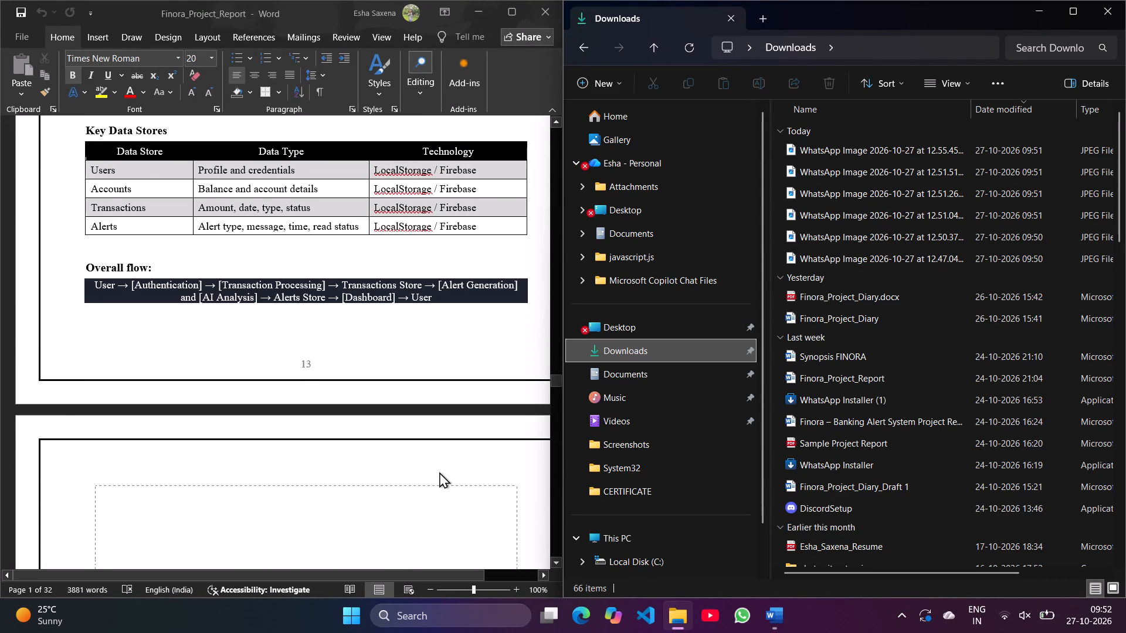
ctrl+scroll(439, 472, down, 1)
scroll(439, 472, up, 1)
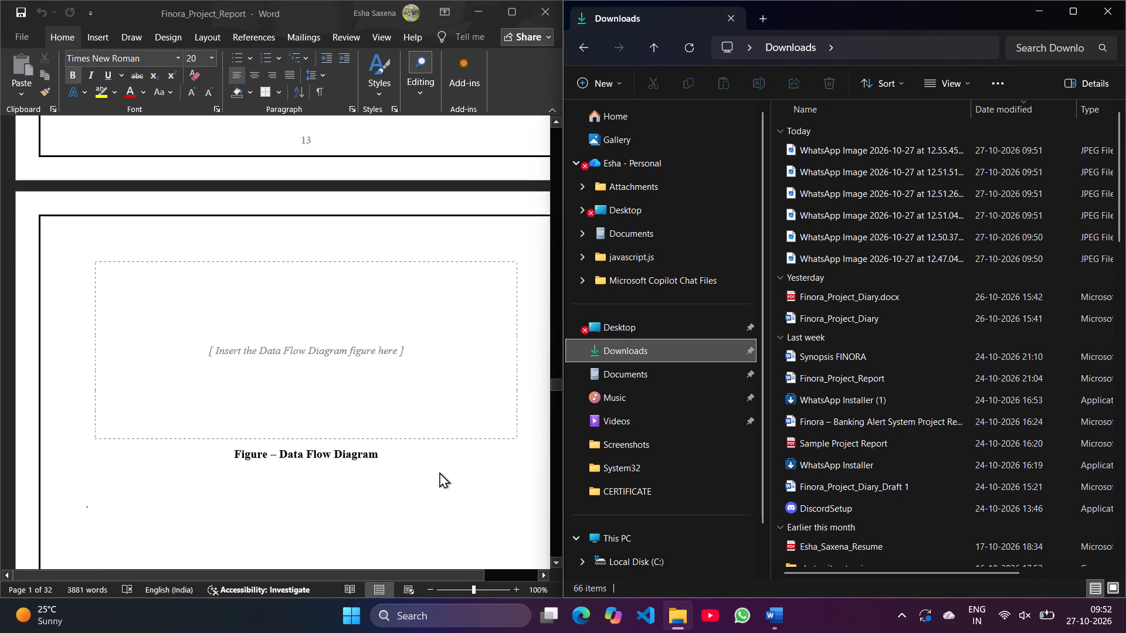
scroll(439, 472, up, 2)
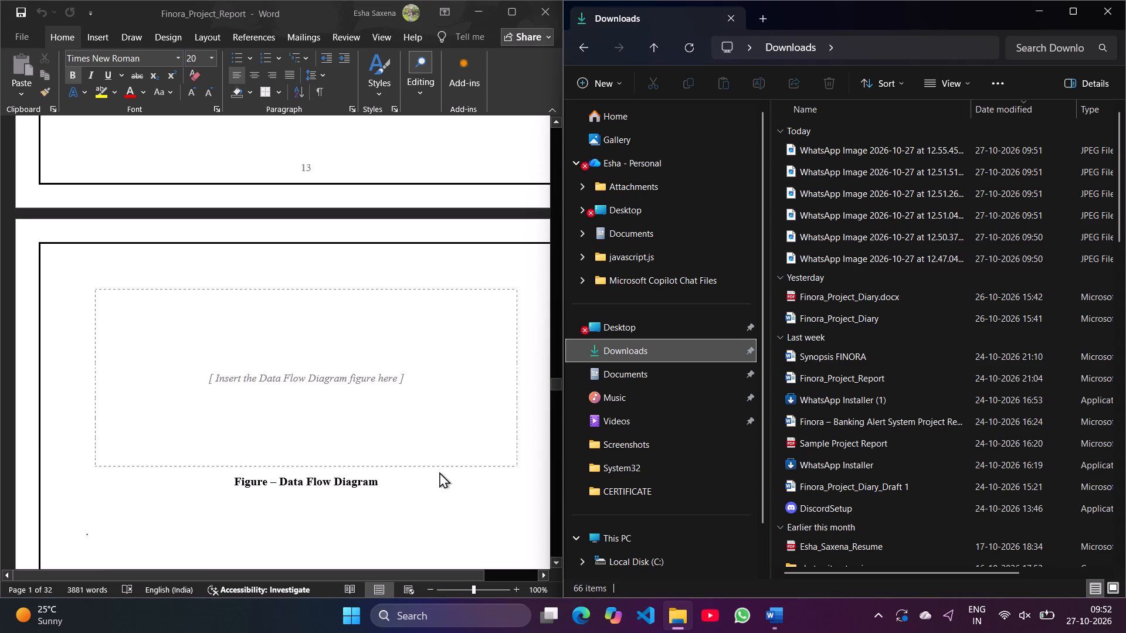
scroll(439, 472, down, 1)
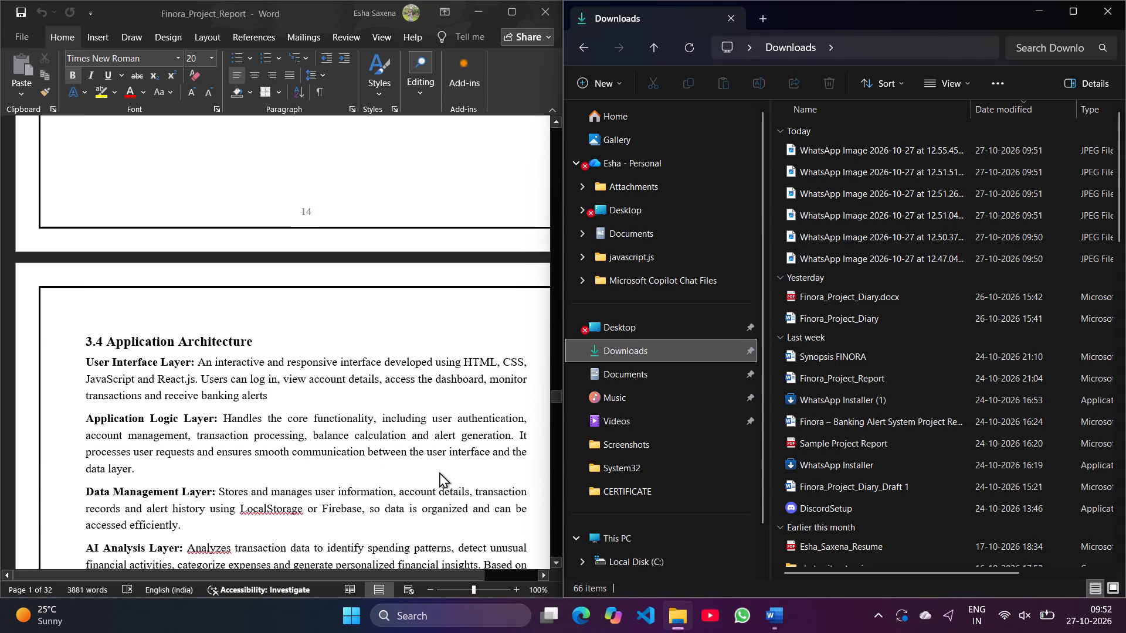
scroll(439, 472, down, 1)
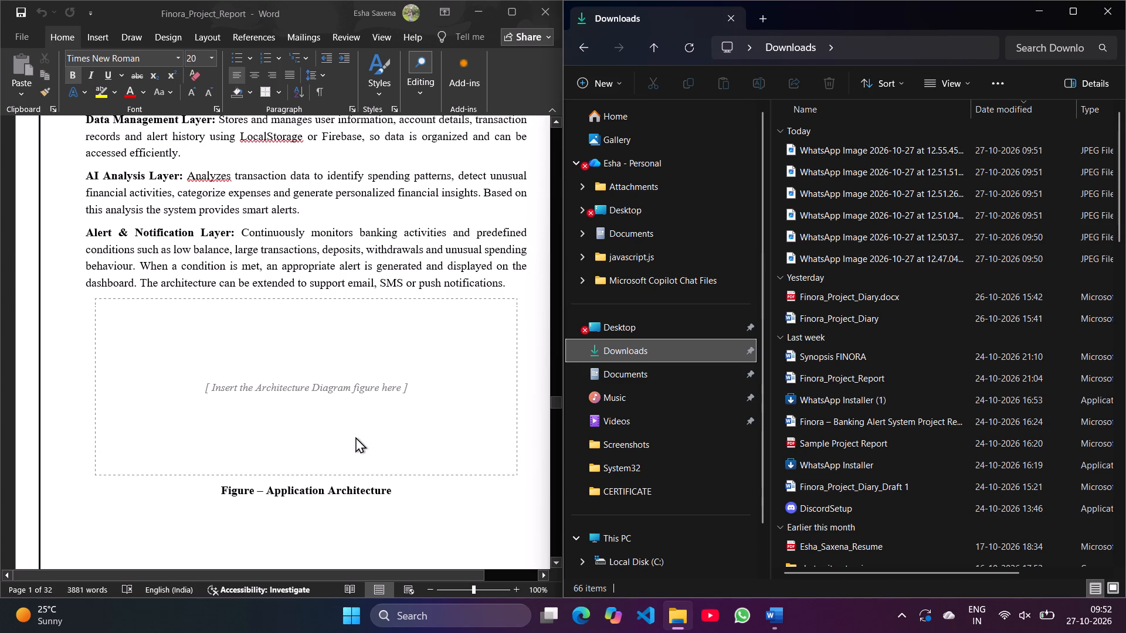
scroll(355, 437, down, 3)
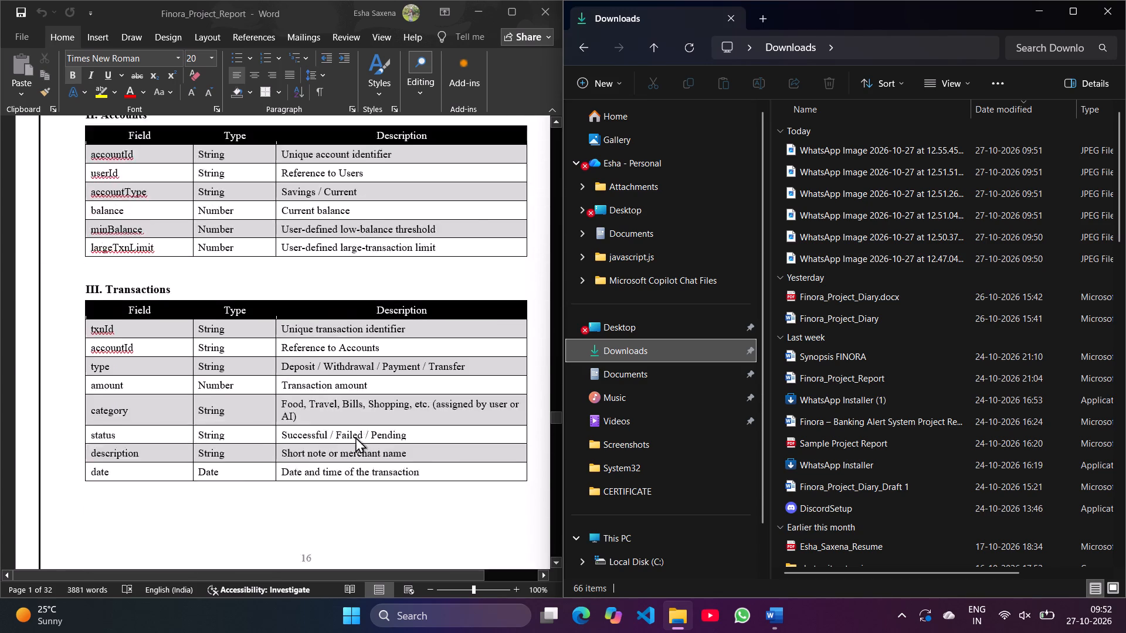
scroll(355, 437, down, 1)
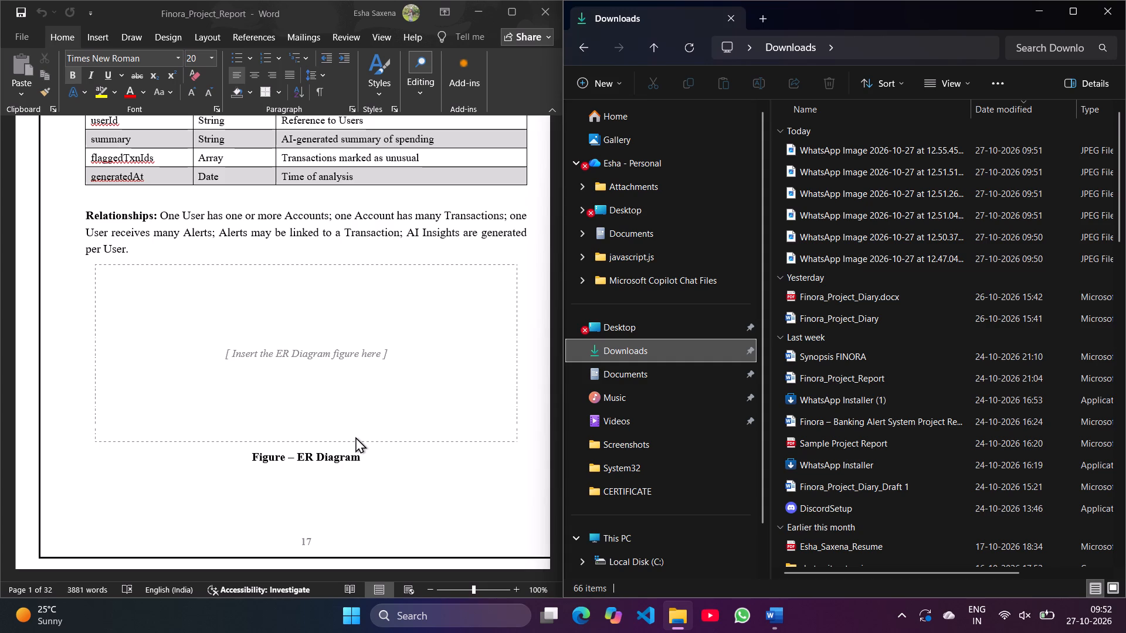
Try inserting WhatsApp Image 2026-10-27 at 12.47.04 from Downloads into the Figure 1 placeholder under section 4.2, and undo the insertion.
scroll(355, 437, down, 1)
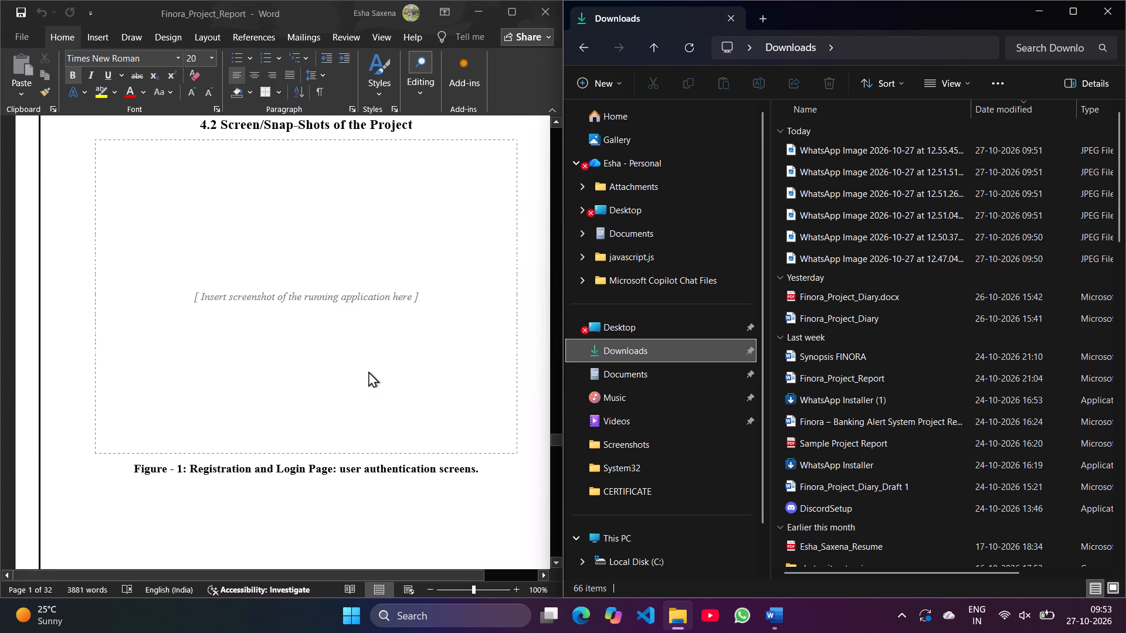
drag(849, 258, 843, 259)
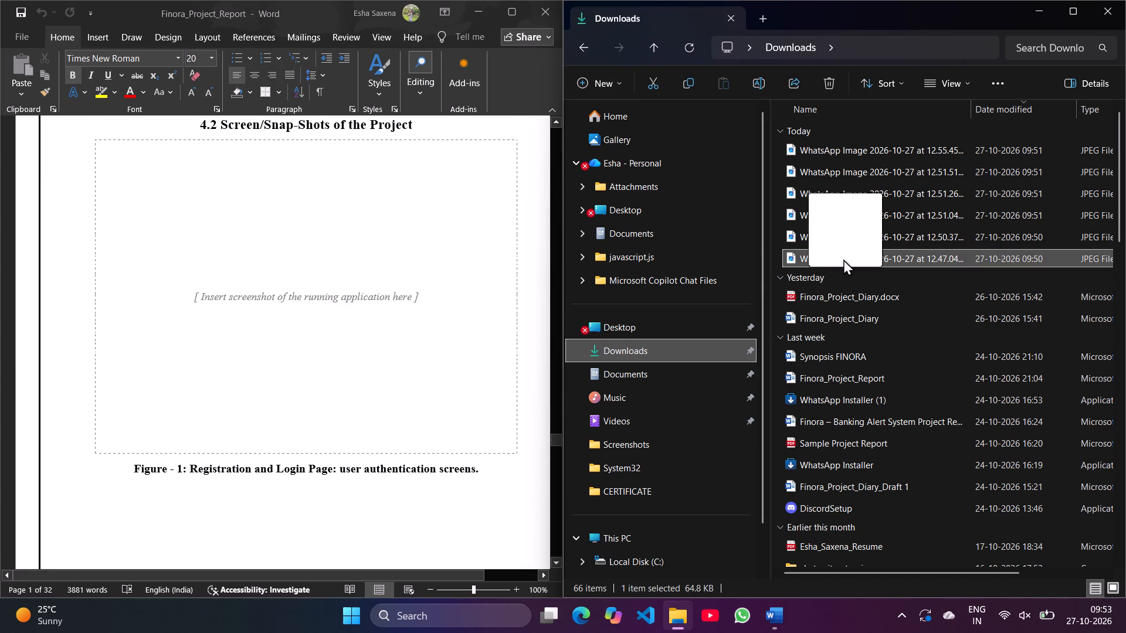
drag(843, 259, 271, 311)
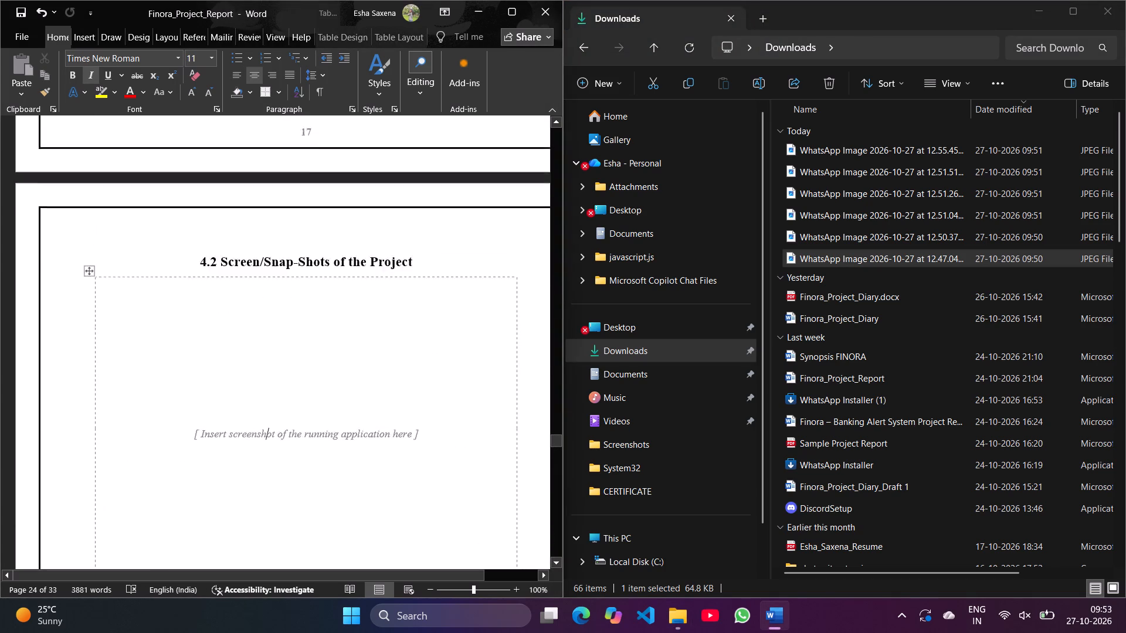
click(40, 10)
Look through the report pages that follow the Registration and Login Page screenshot placeholder in section 4.2.
scroll(251, 333, down, 3)
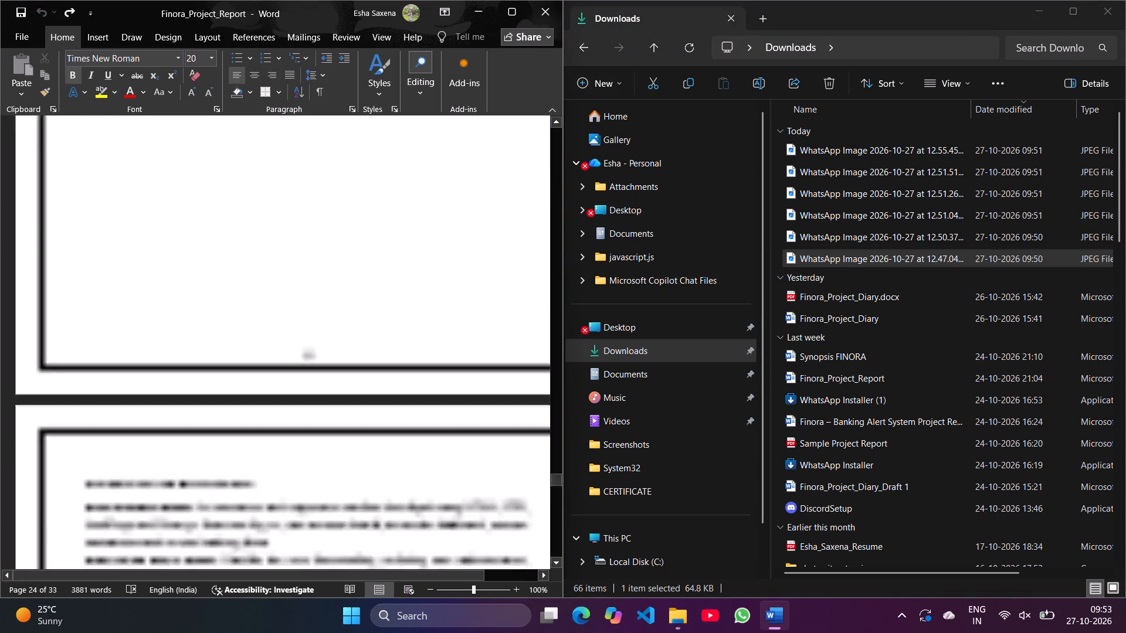
Return to section 4.2 Screen/Snap-Shots of the Project and place the cursor in the Figure - 1 screenshot placeholder.
scroll(251, 333, down, 16)
scroll(251, 333, up, 2)
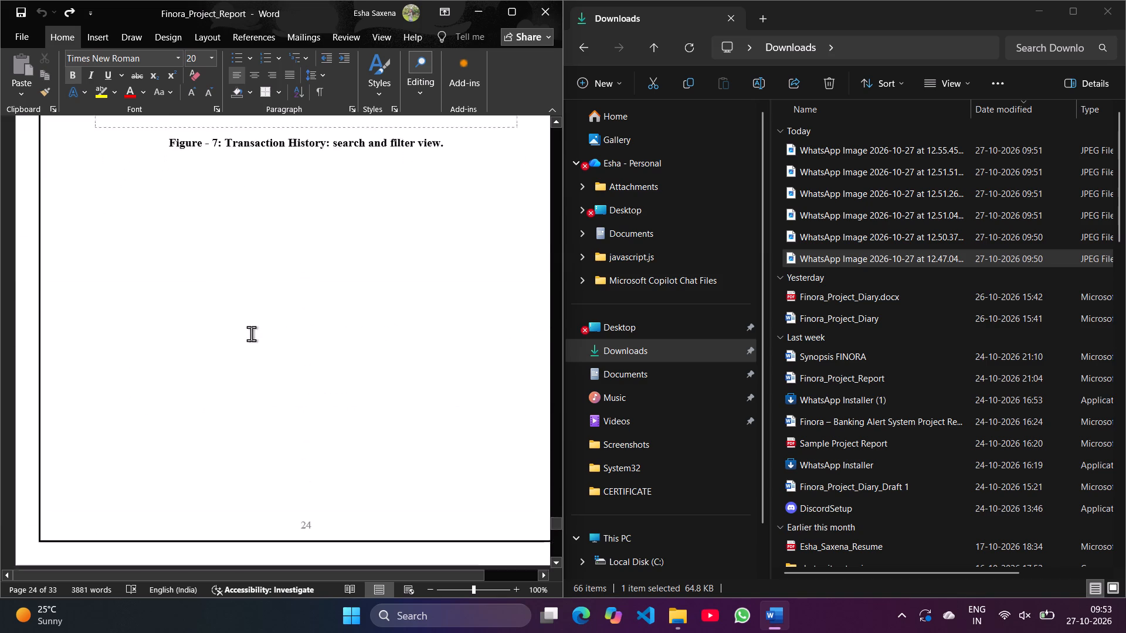
scroll(251, 333, up, 3)
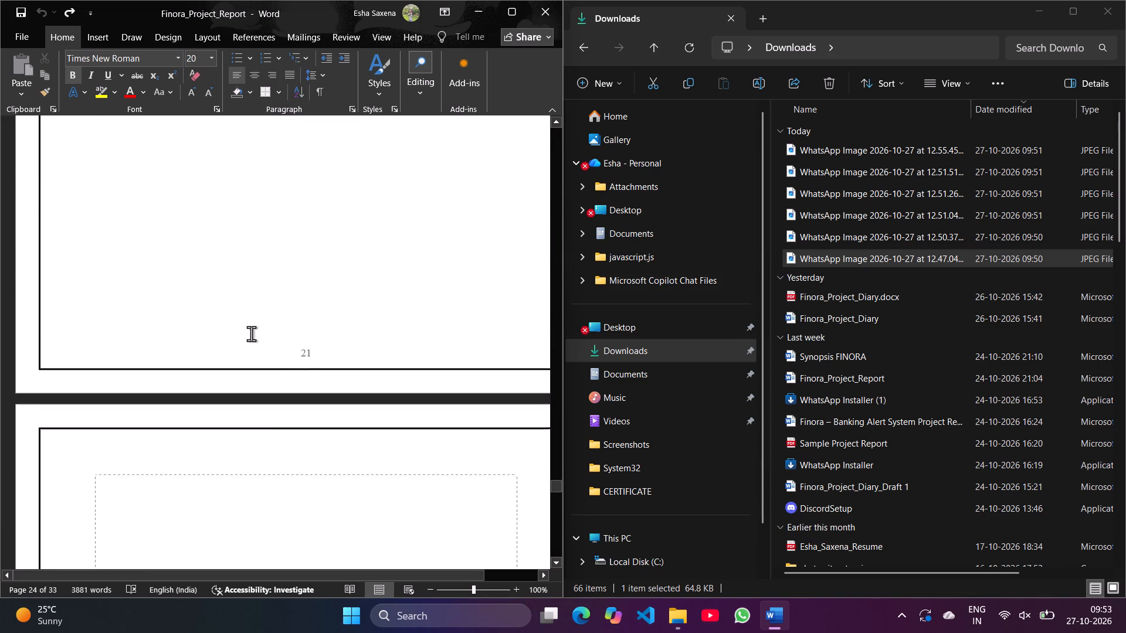
scroll(251, 333, up, 3)
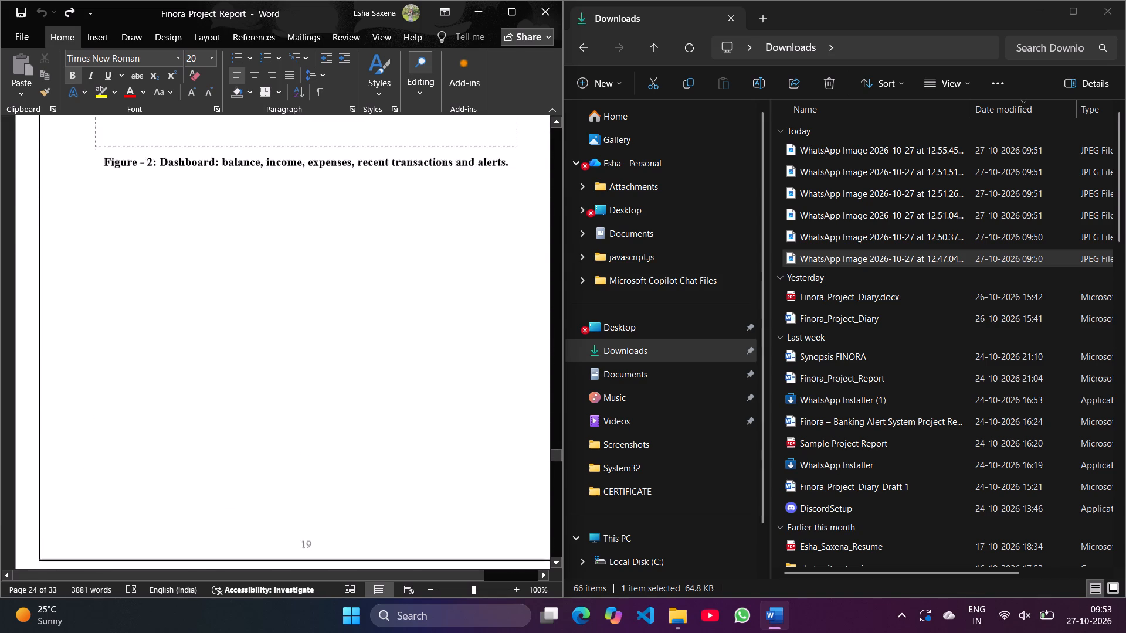
scroll(251, 333, up, 3)
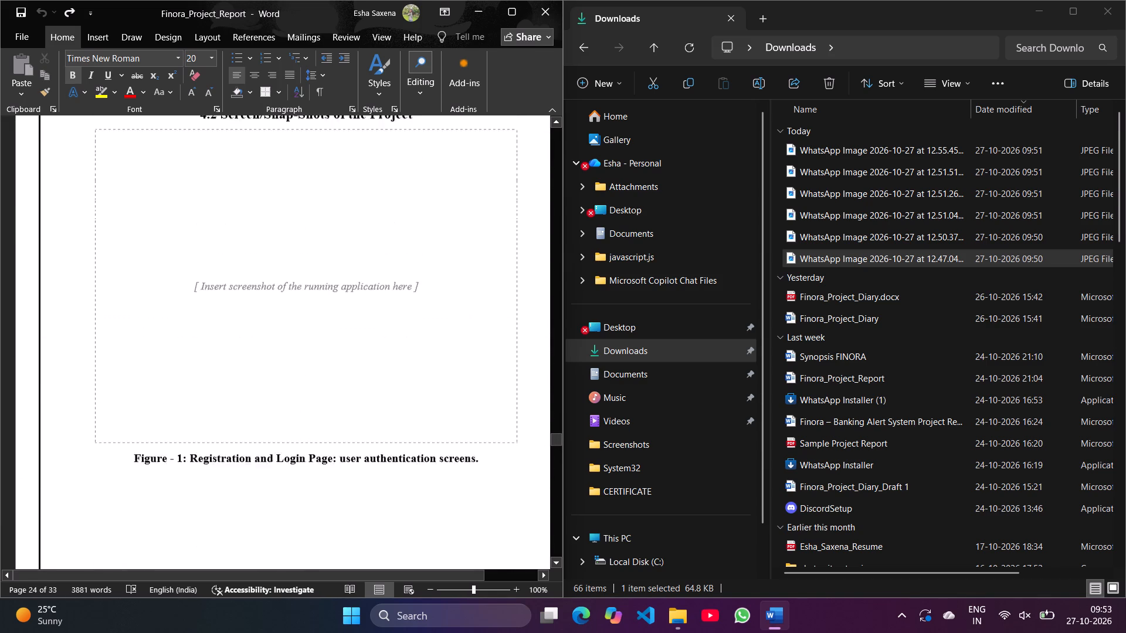
scroll(251, 333, up, 1)
click(222, 246)
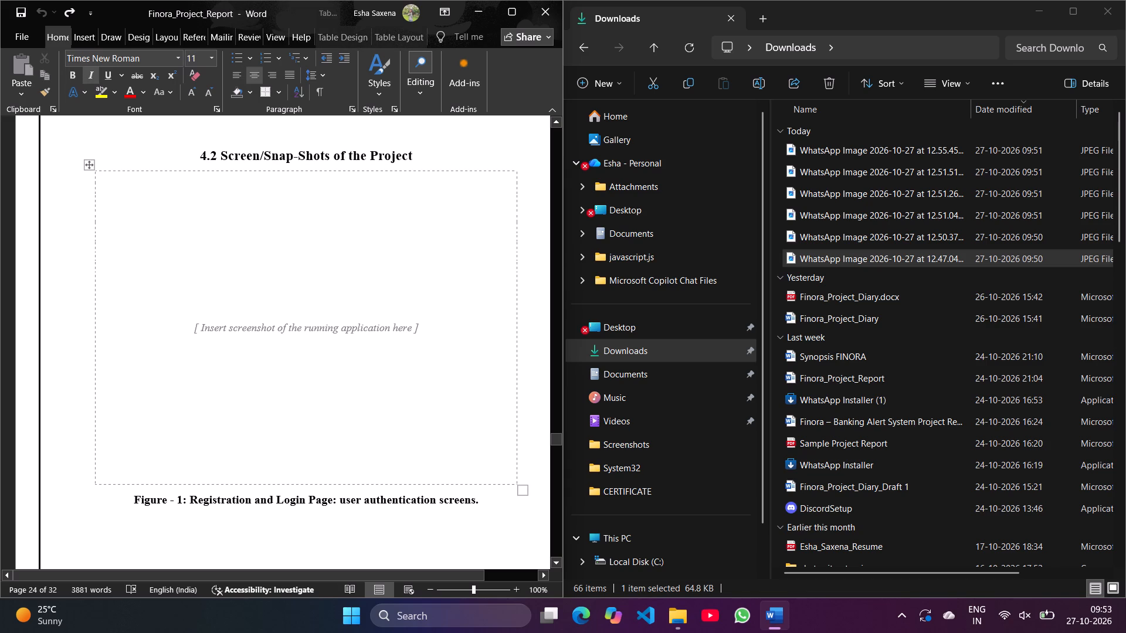
click(128, 194)
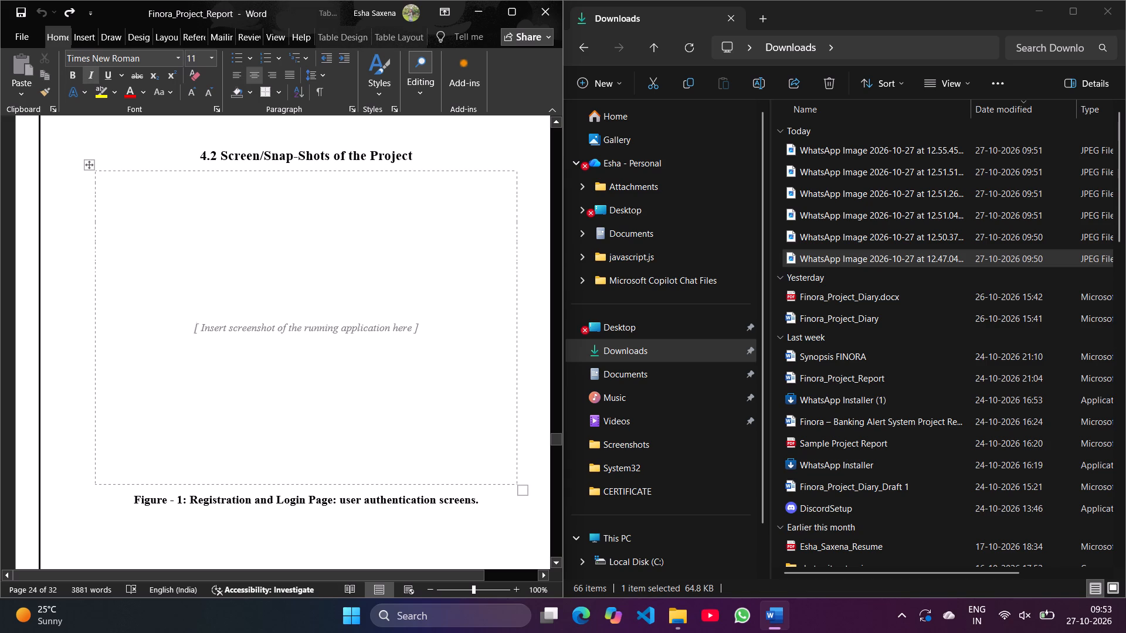
click(128, 196)
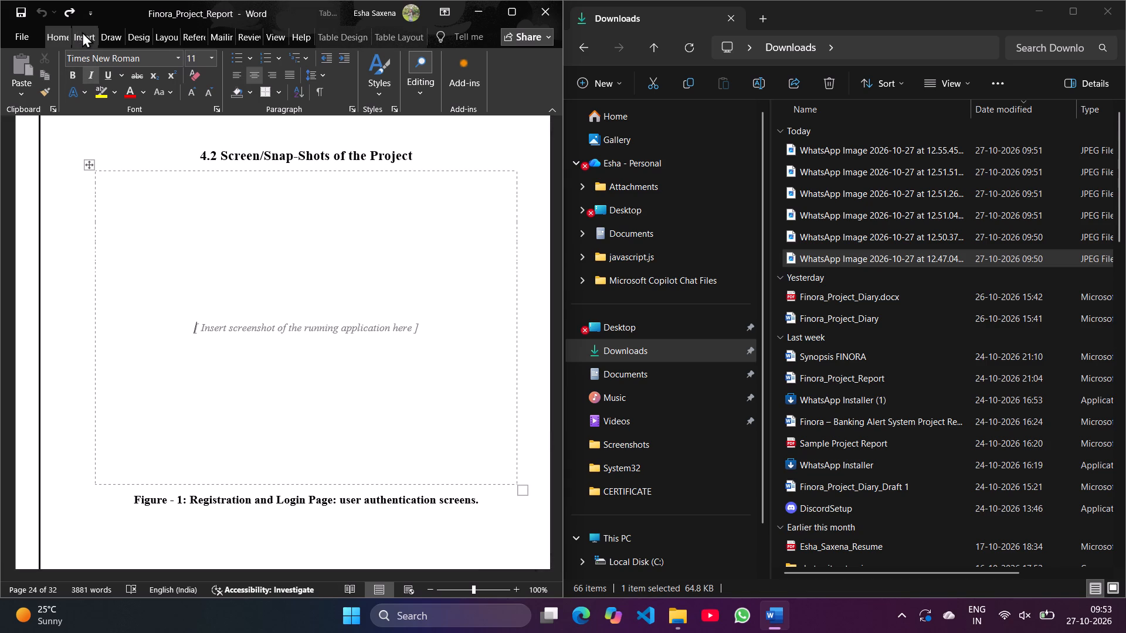
Widen the Word window to about three quarters of the desktop, narrowing File Explorer beside it.
click(82, 32)
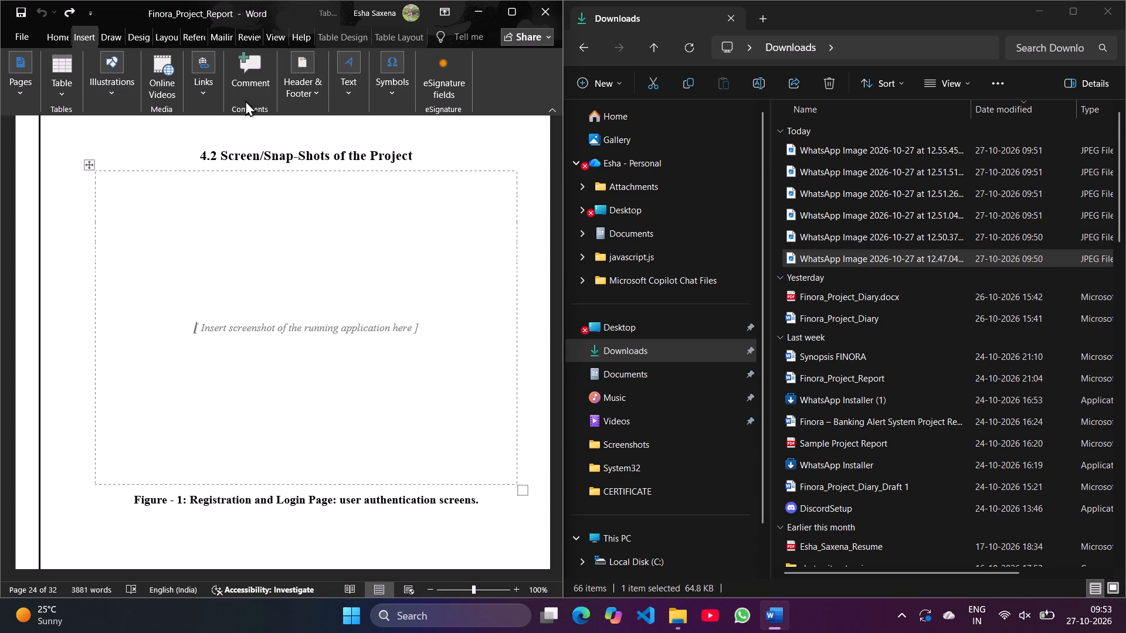
scroll(282, 73, right, 4)
click(160, 109)
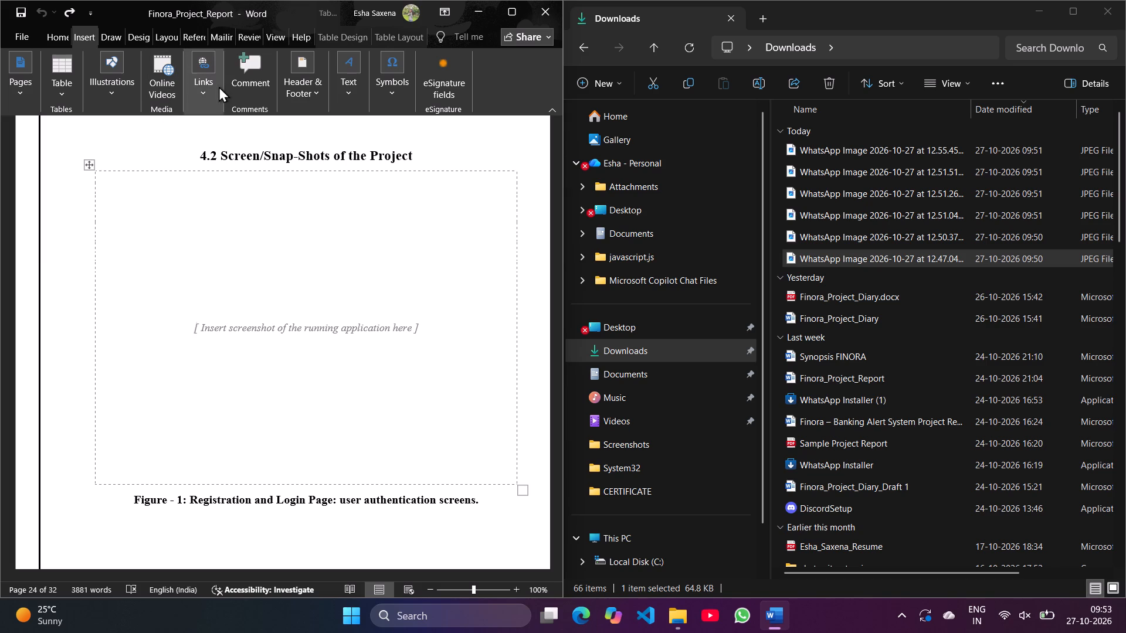
drag(564, 111, 664, 145)
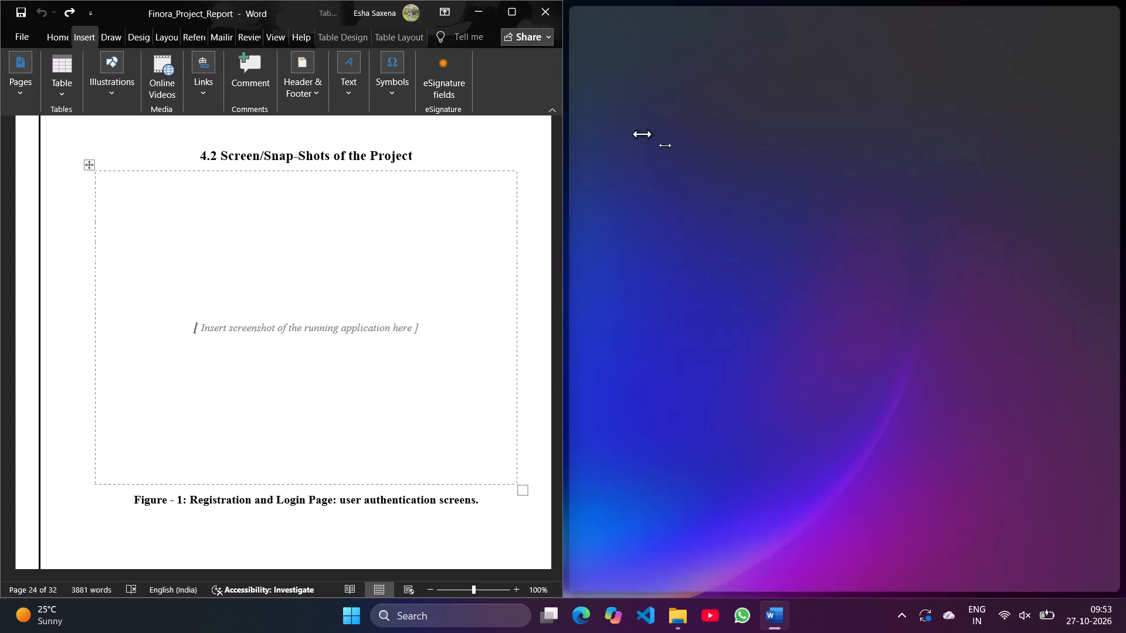
drag(664, 145, 873, 178)
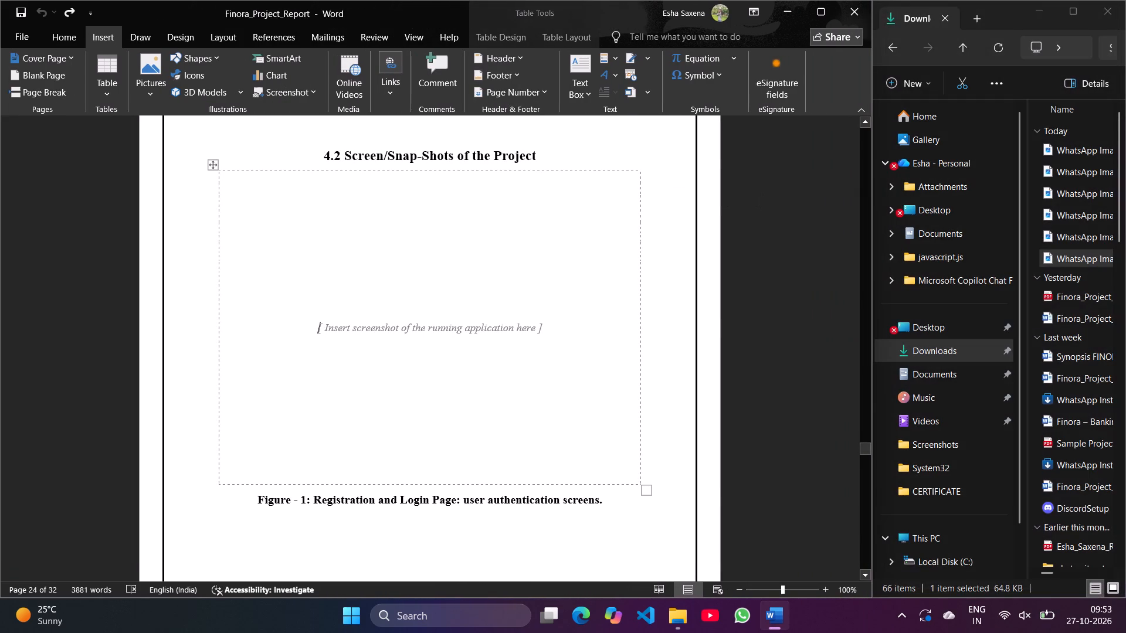
click(144, 84)
click(167, 132)
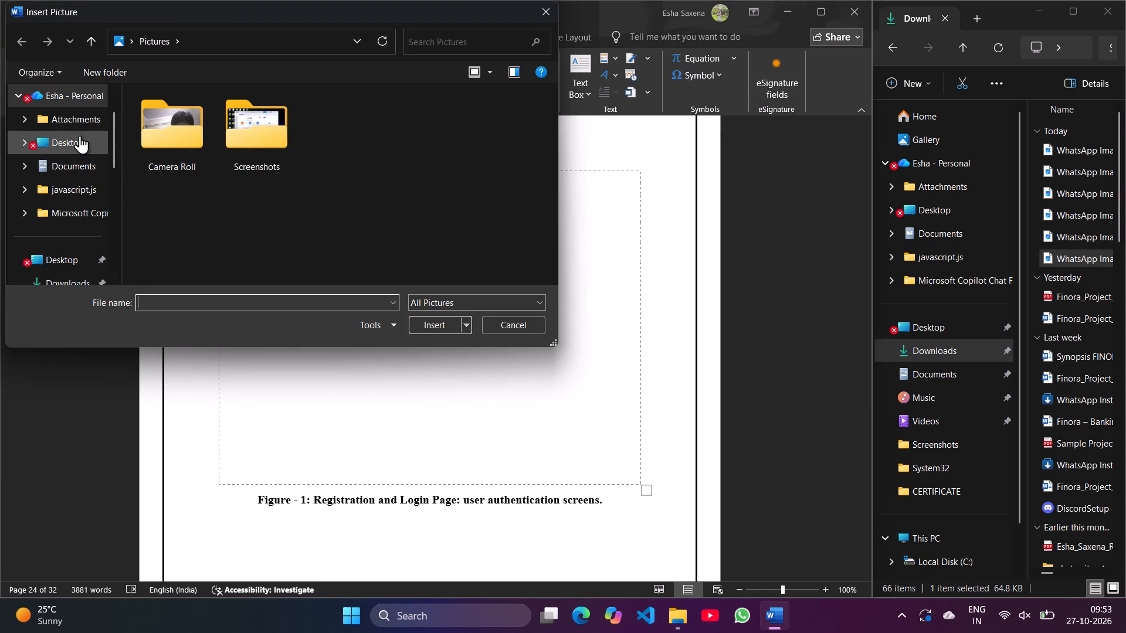
scroll(73, 249, down, 1)
click(62, 277)
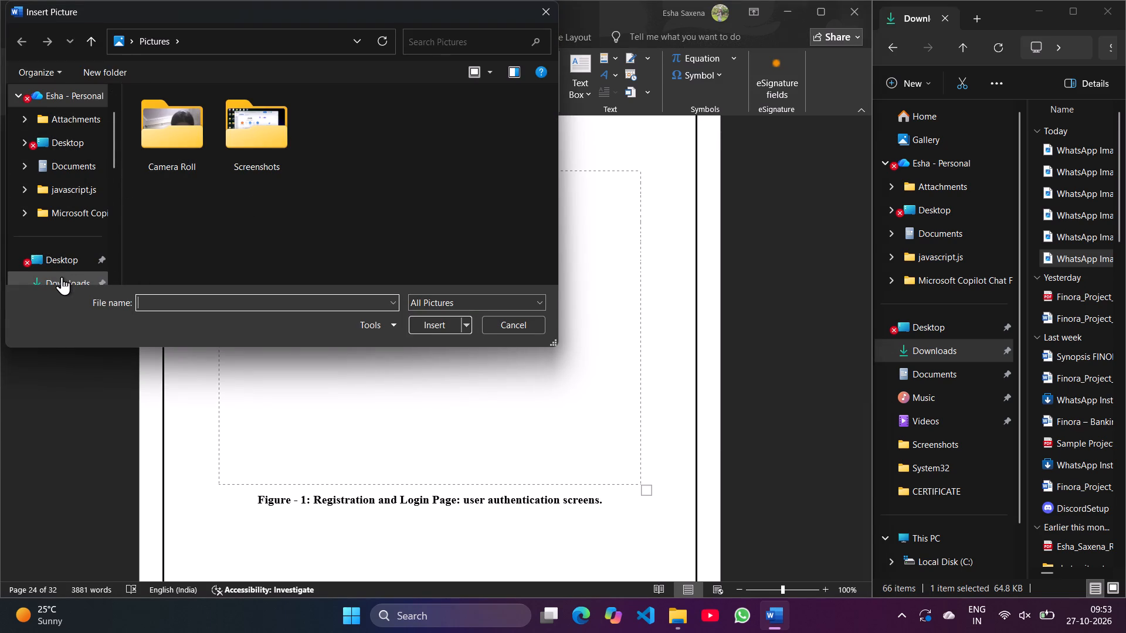
click(235, 246)
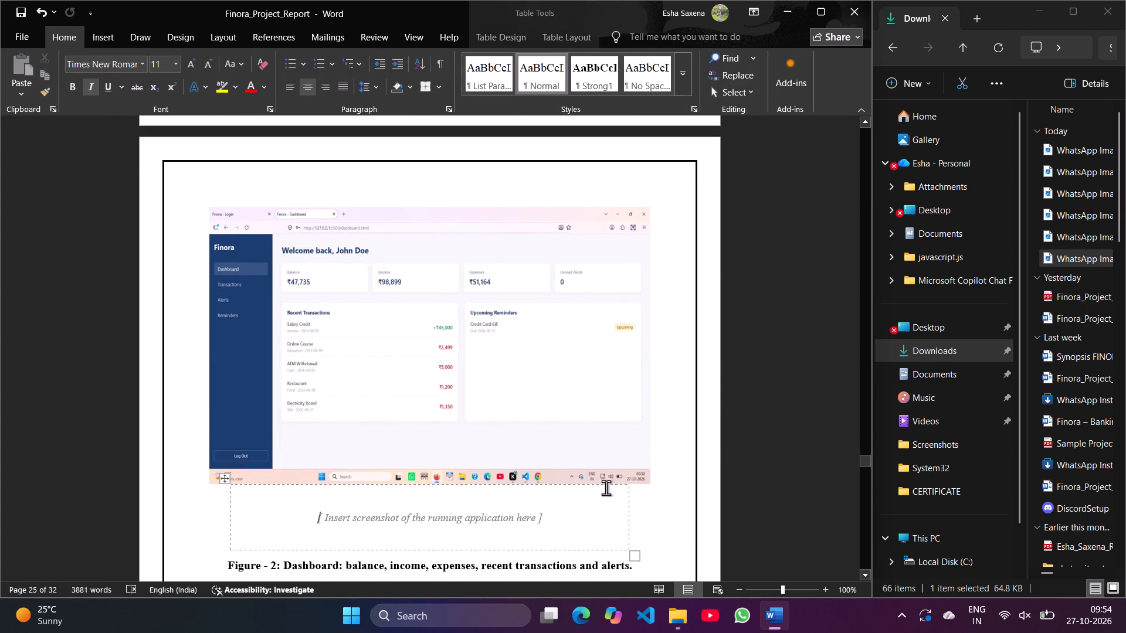
drag(628, 556, 630, 556)
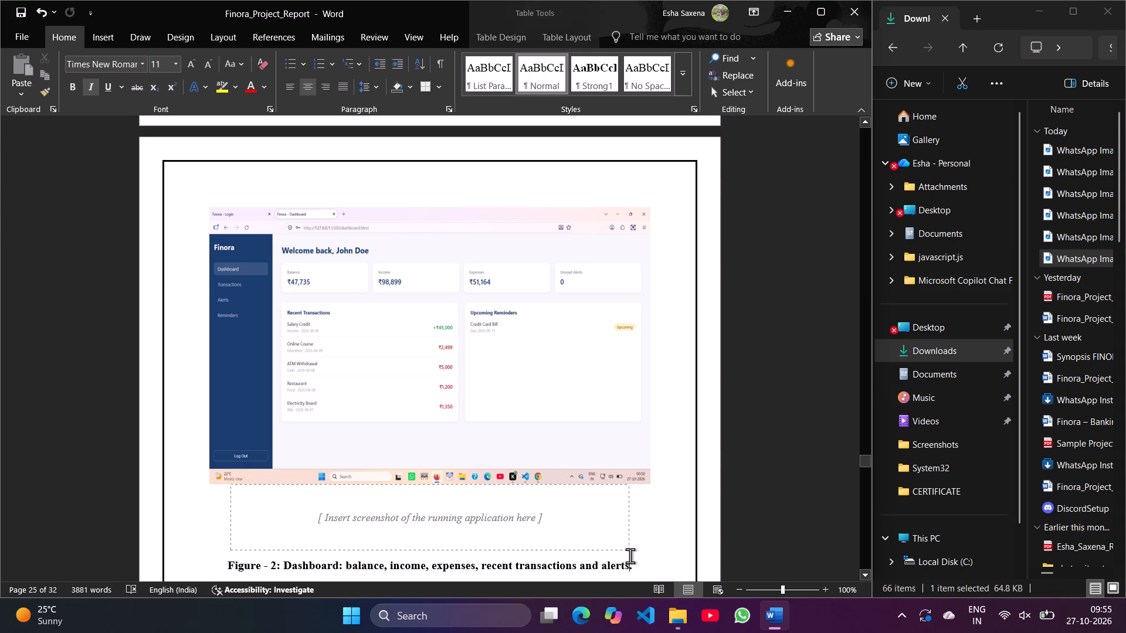
drag(630, 556, 623, 547)
click(653, 562)
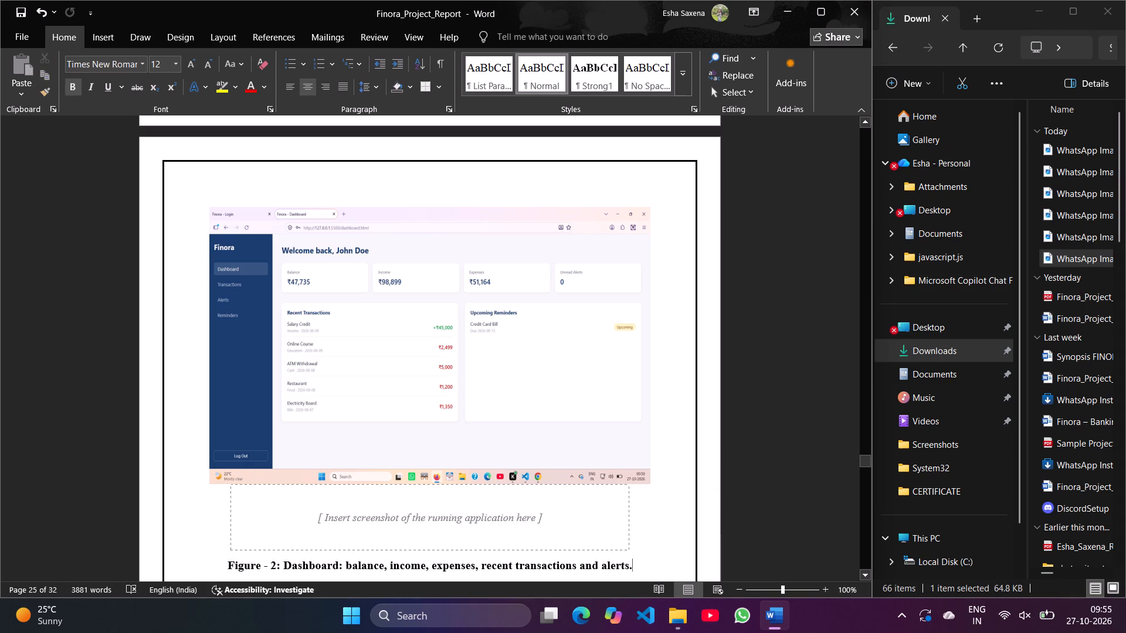
drag(628, 544, 644, 503)
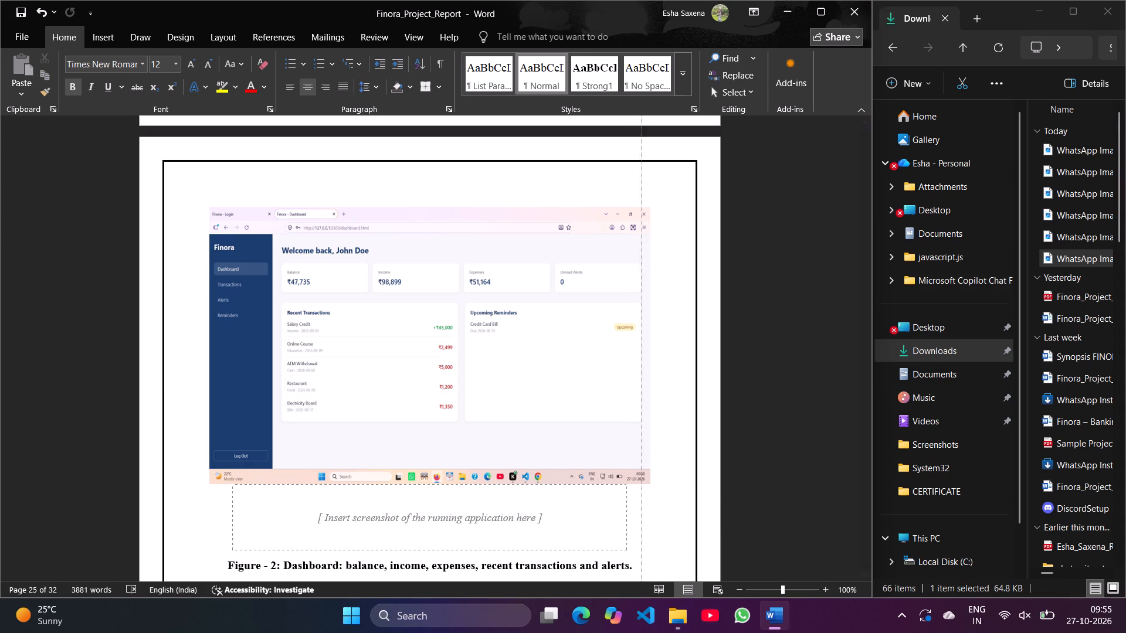
drag(644, 503, 650, 498)
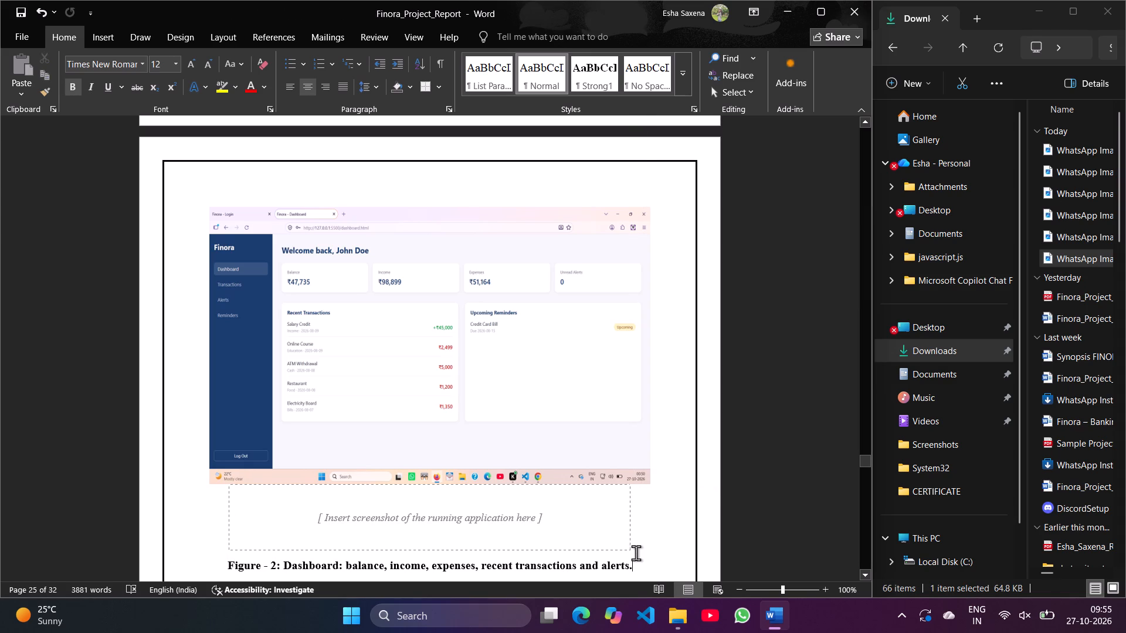
click(605, 534)
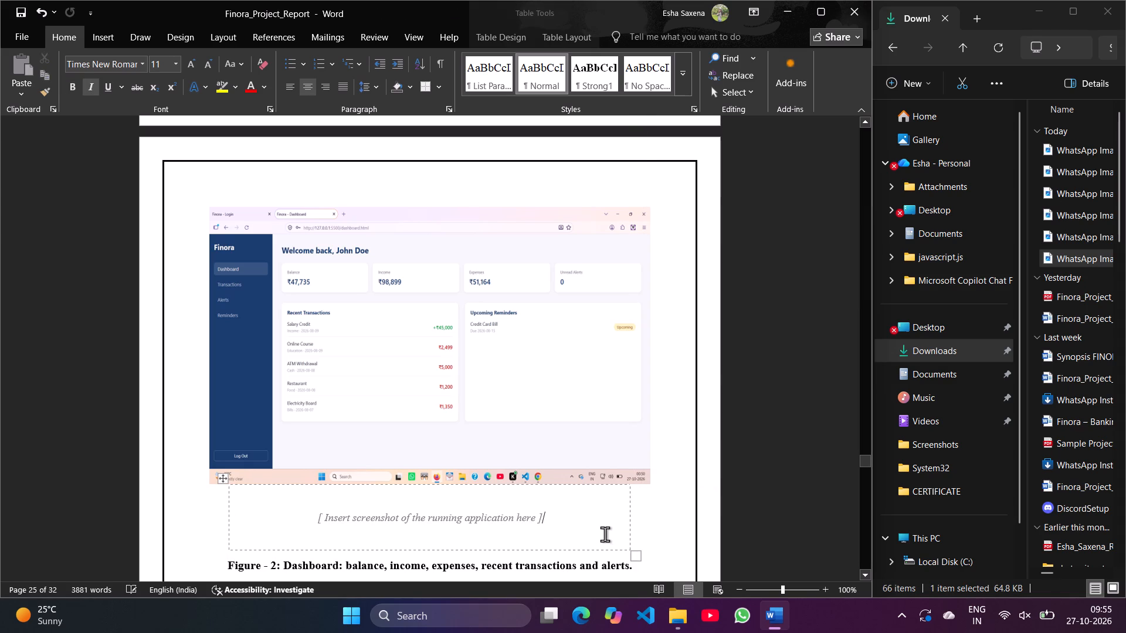
drag(640, 555, 657, 492)
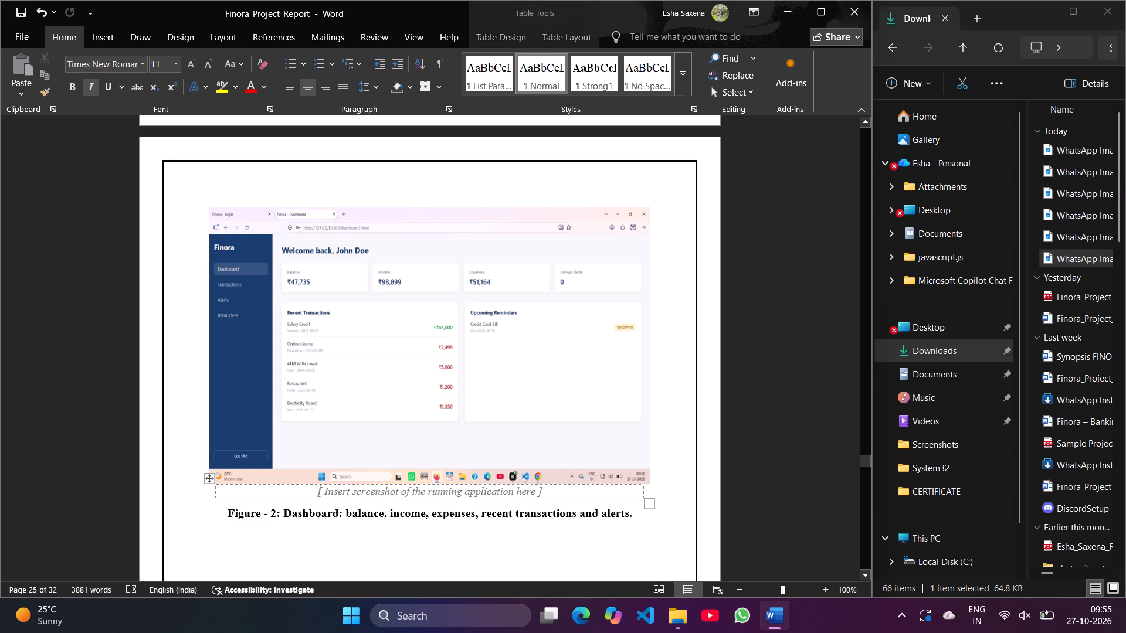
Check the placed pictures of Figure - 1 and Figure - 2 and look for the empty Figure - 3 frame.
scroll(527, 423, up, 1)
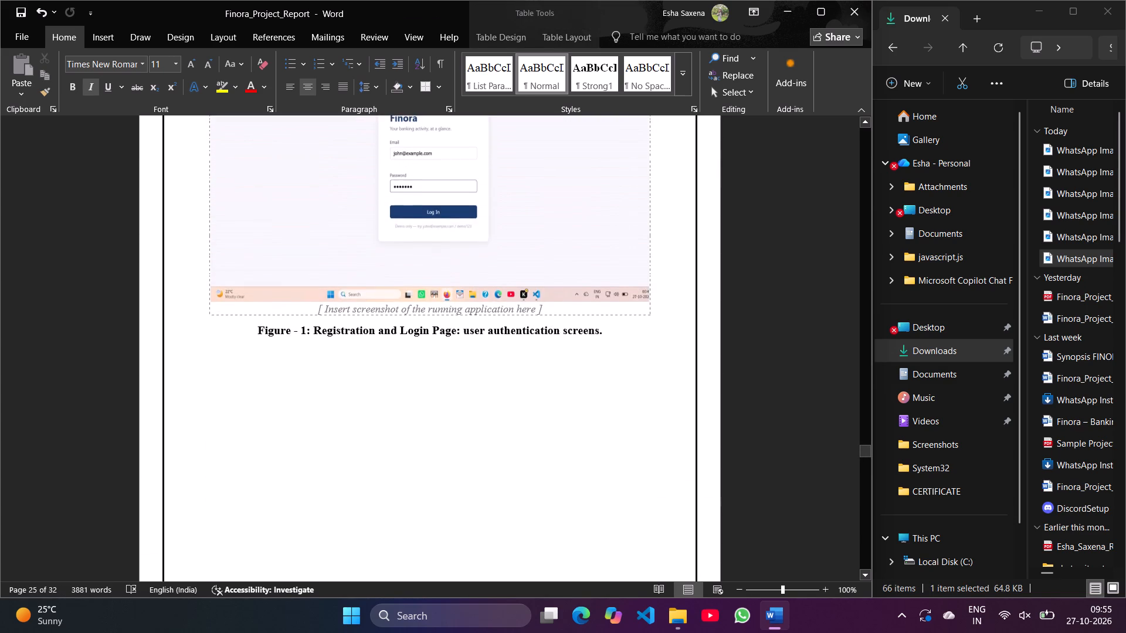
scroll(527, 423, up, 2)
scroll(527, 423, down, 1)
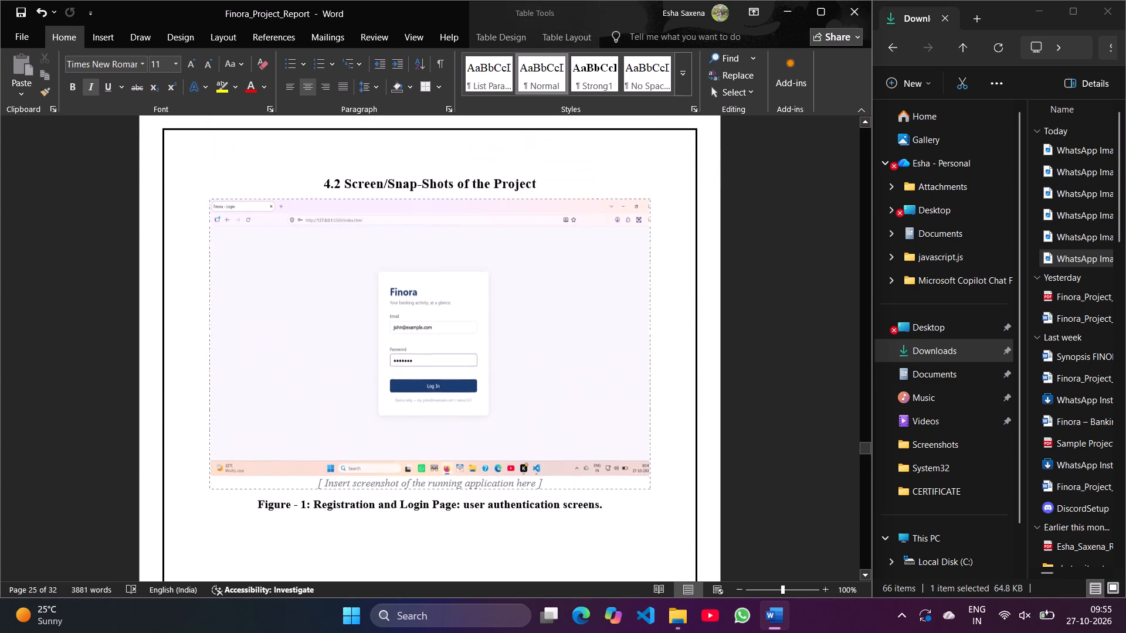
scroll(527, 423, down, 2)
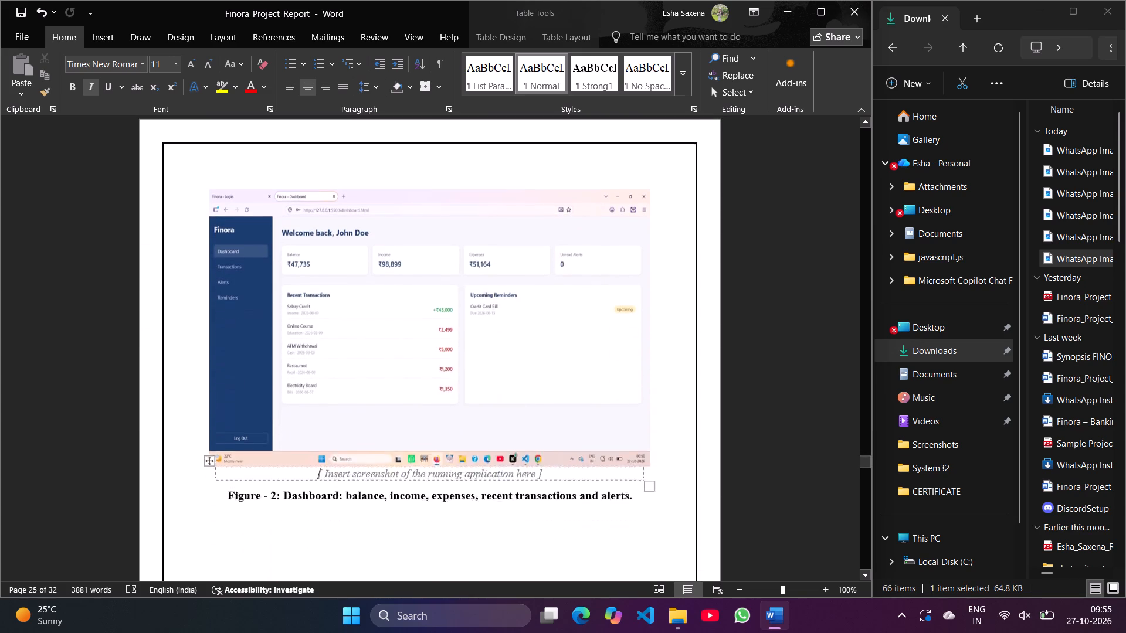
scroll(527, 423, down, 1)
scroll(527, 423, up, 1)
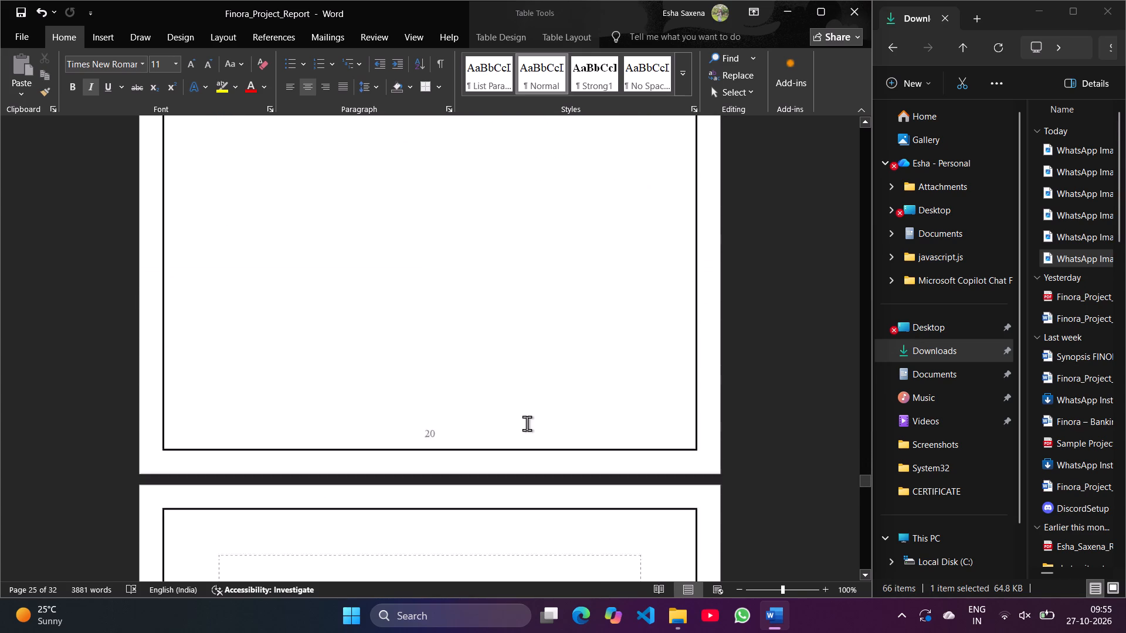
scroll(527, 423, up, 1)
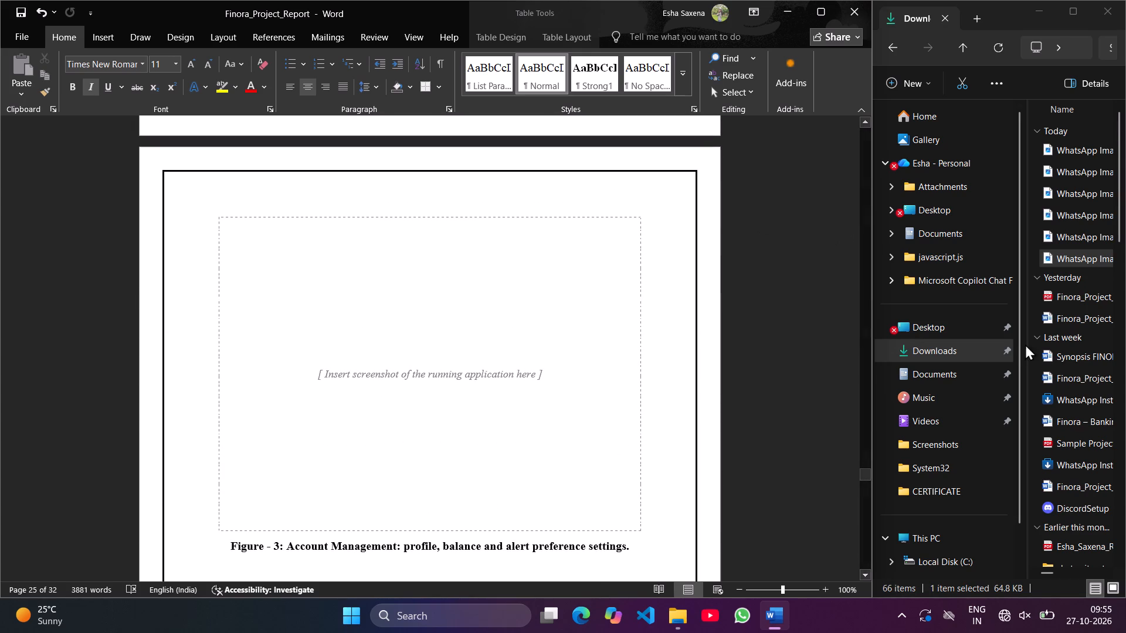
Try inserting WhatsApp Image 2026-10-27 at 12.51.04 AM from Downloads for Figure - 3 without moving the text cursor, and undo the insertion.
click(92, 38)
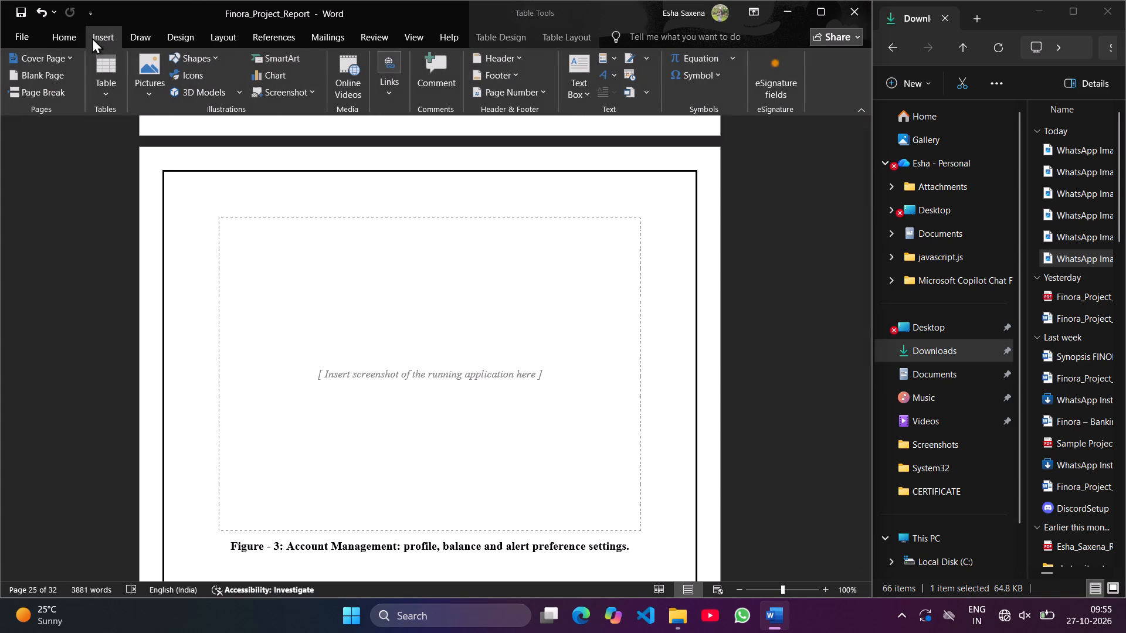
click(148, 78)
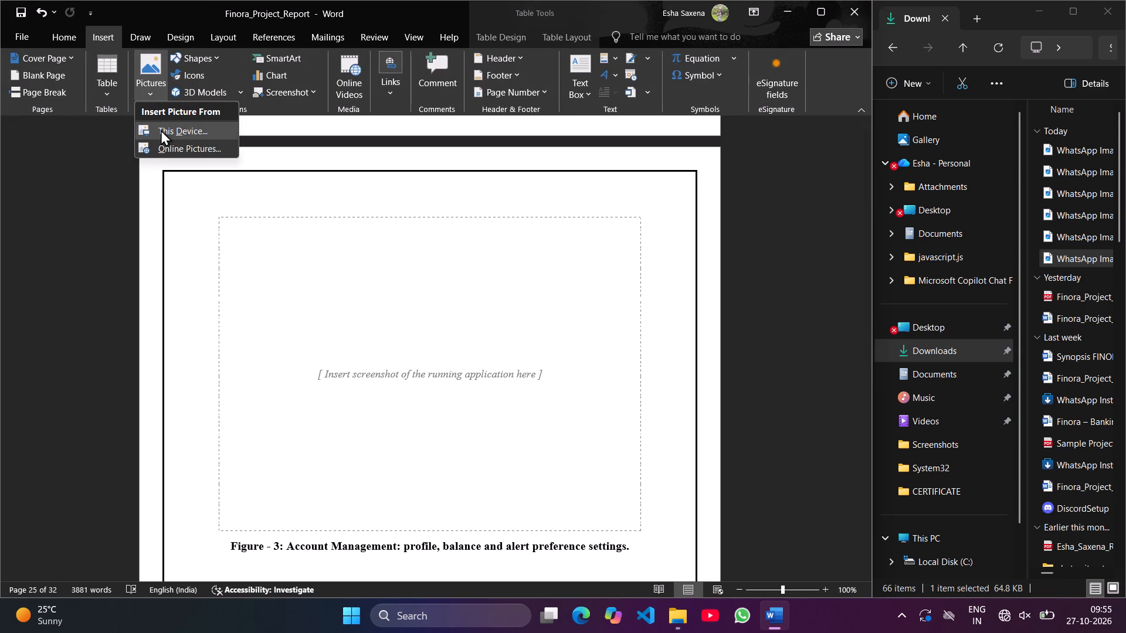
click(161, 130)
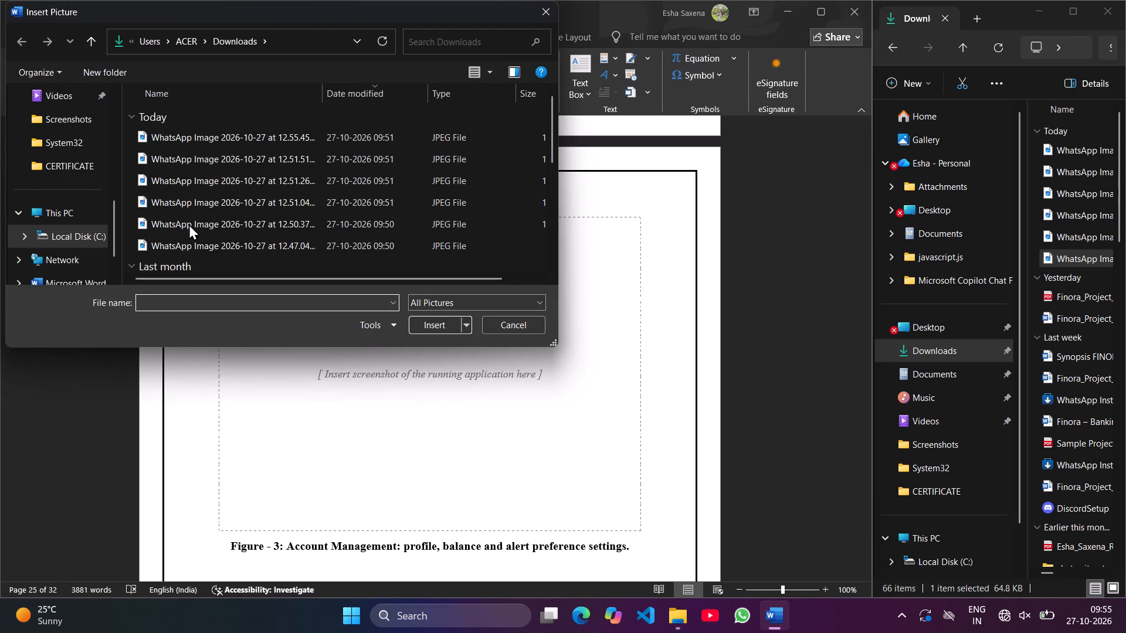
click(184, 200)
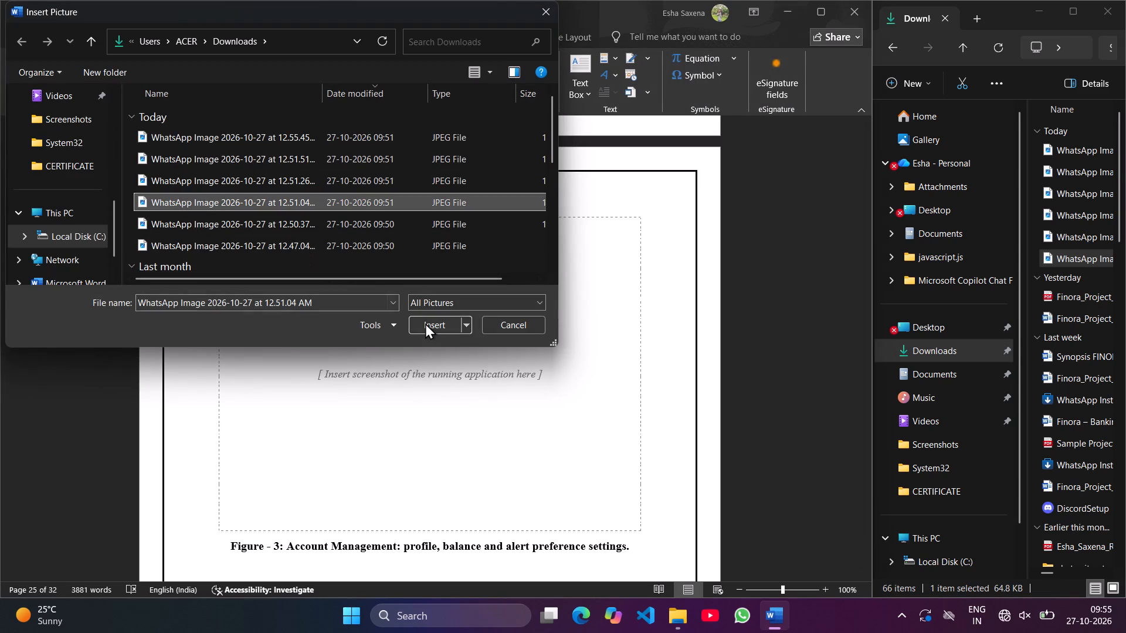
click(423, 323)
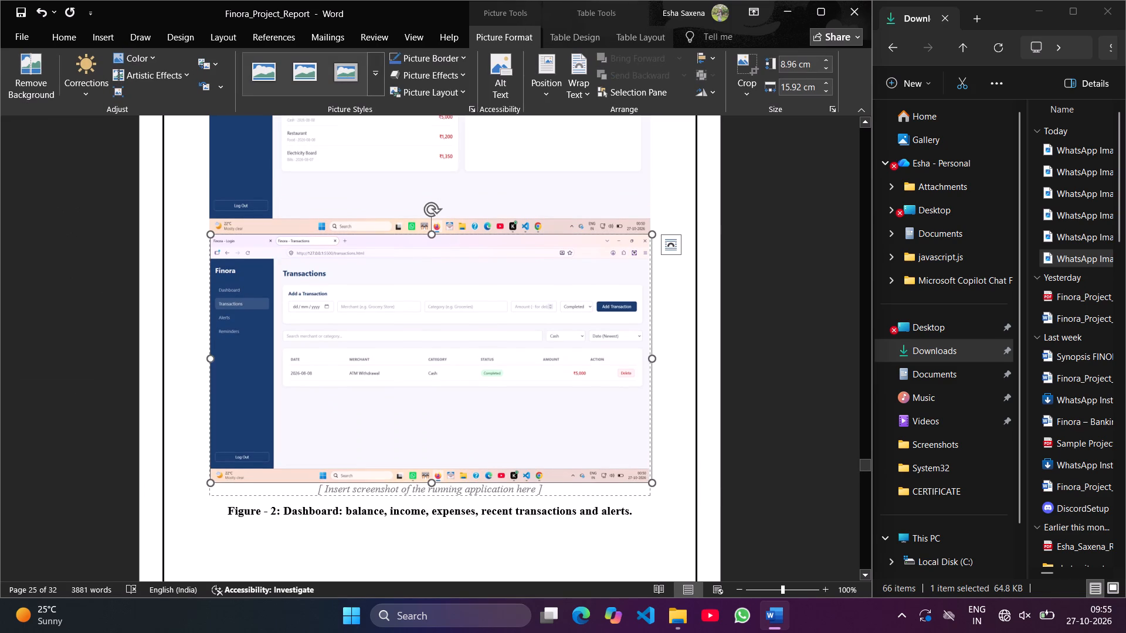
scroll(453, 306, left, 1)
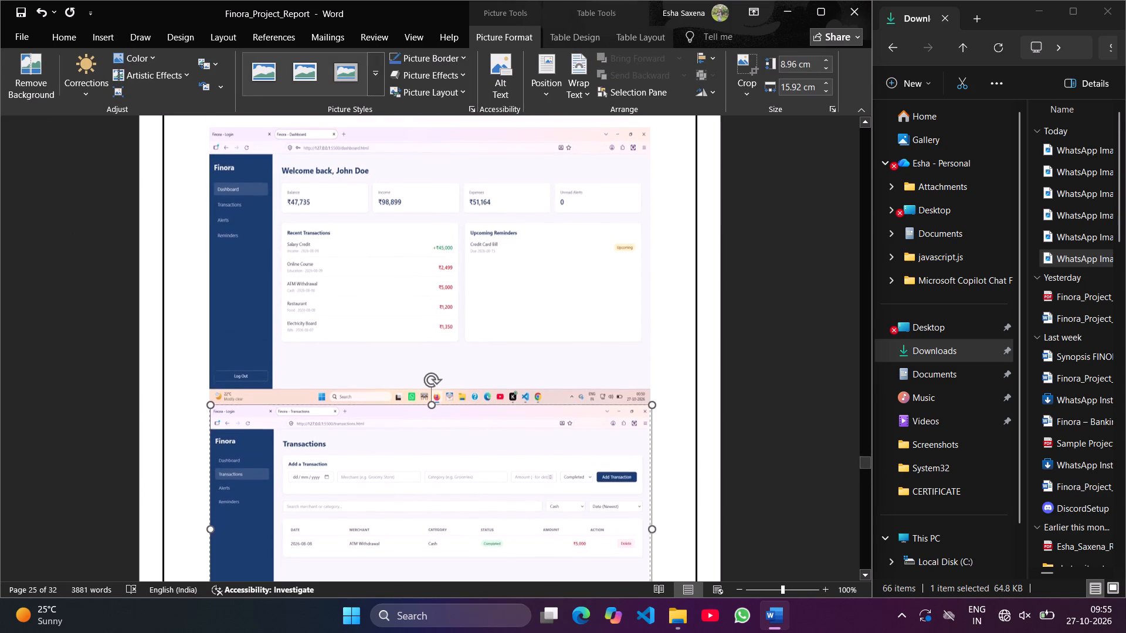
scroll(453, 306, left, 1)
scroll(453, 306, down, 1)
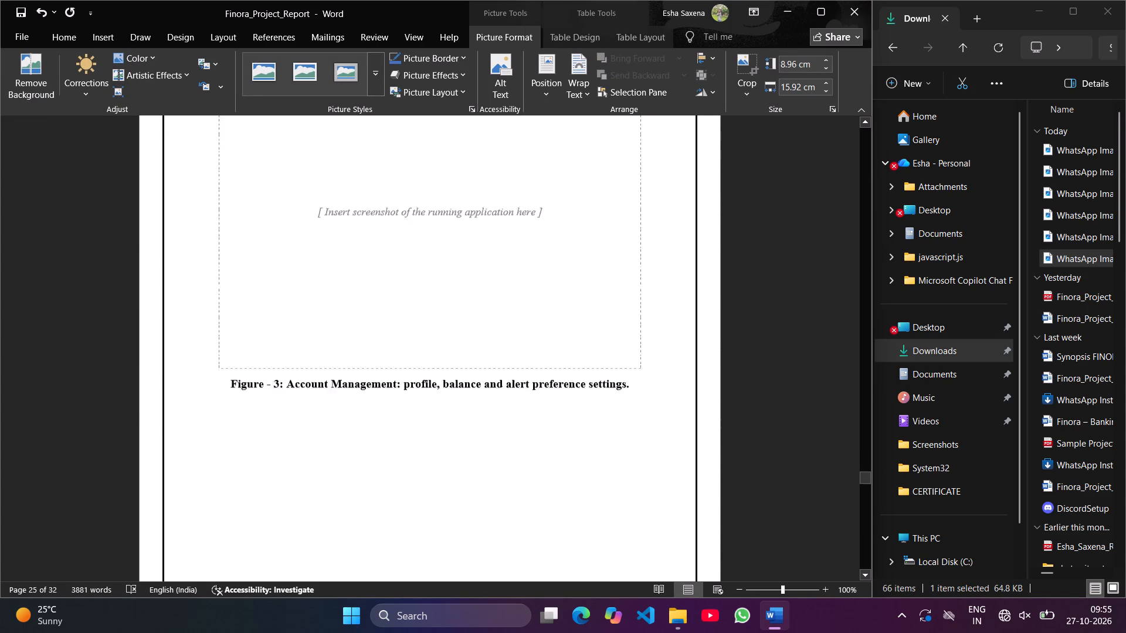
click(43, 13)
Place the text cursor before the placeholder text in the Figure - 3 frame and insert WhatsApp Image 2026-10-27 at 12.51.04 AM from Downloads.
scroll(330, 305, down, 1)
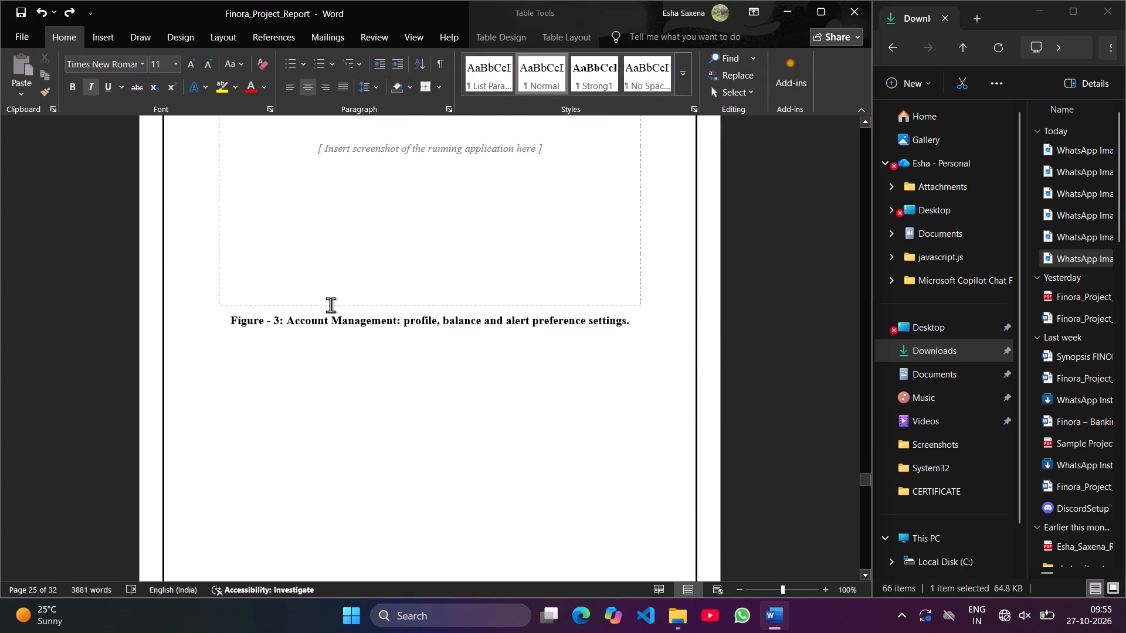
scroll(330, 305, down, 1)
click(285, 224)
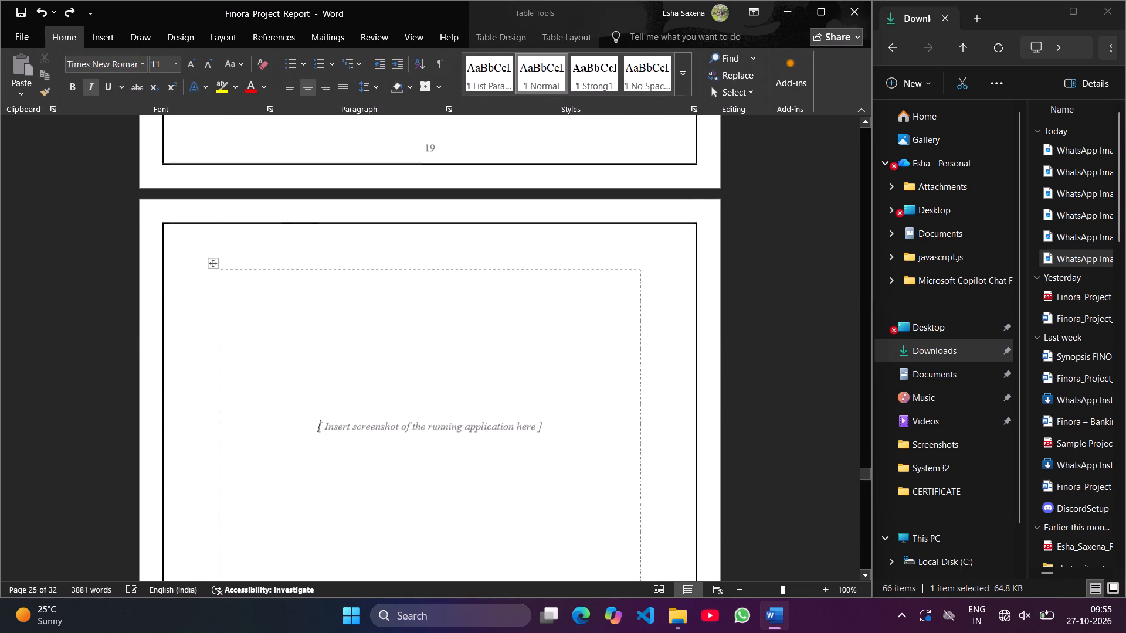
click(250, 283)
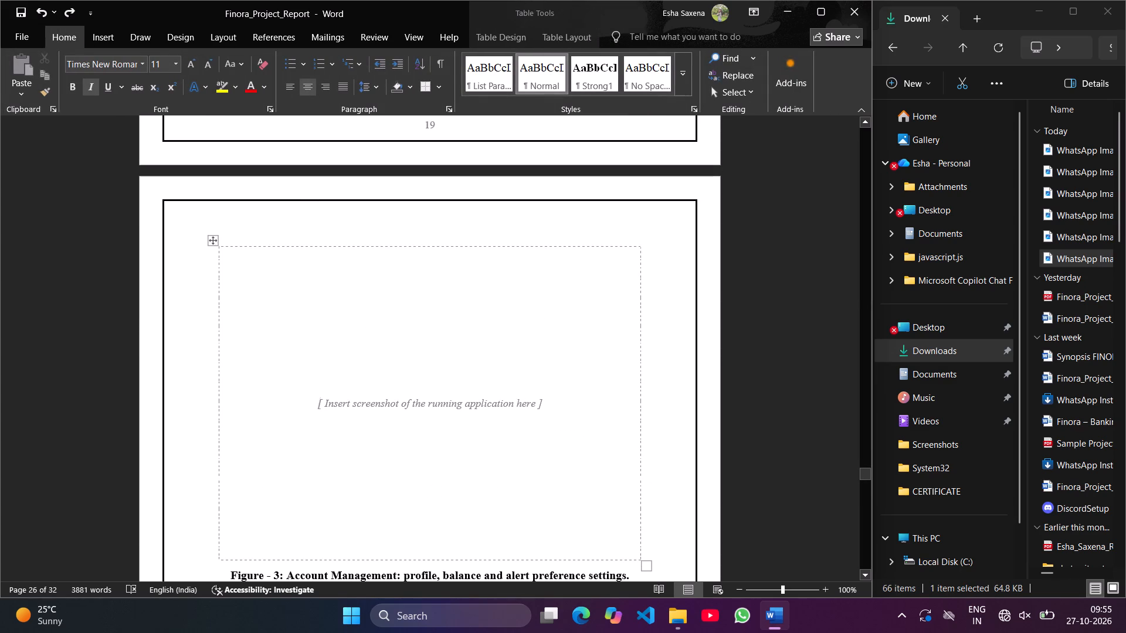
click(229, 261)
click(202, 260)
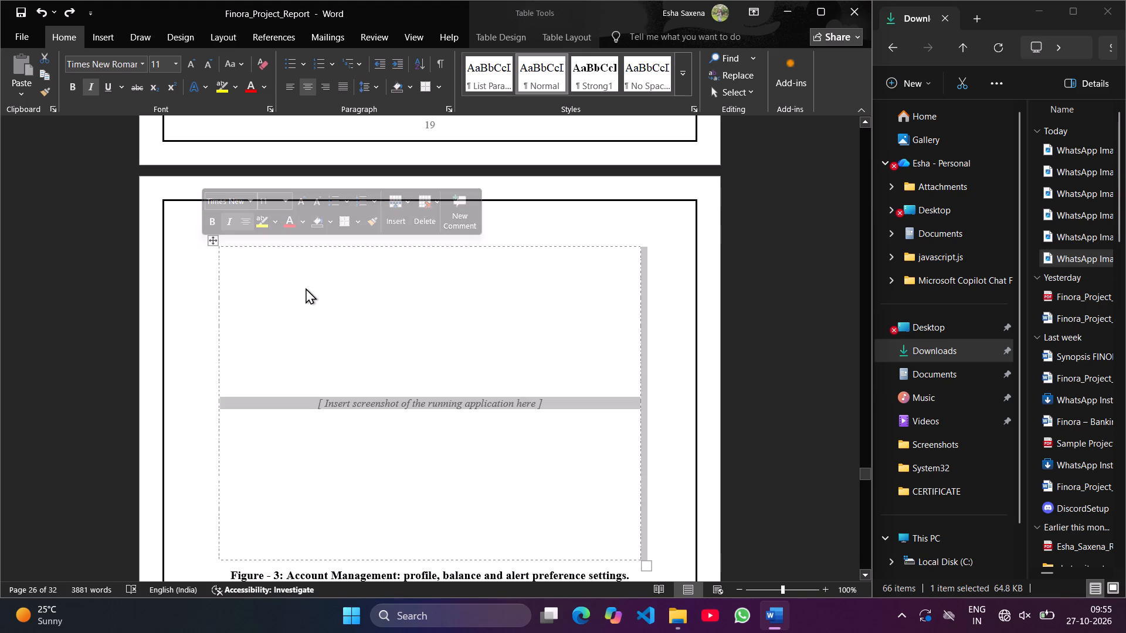
click(306, 288)
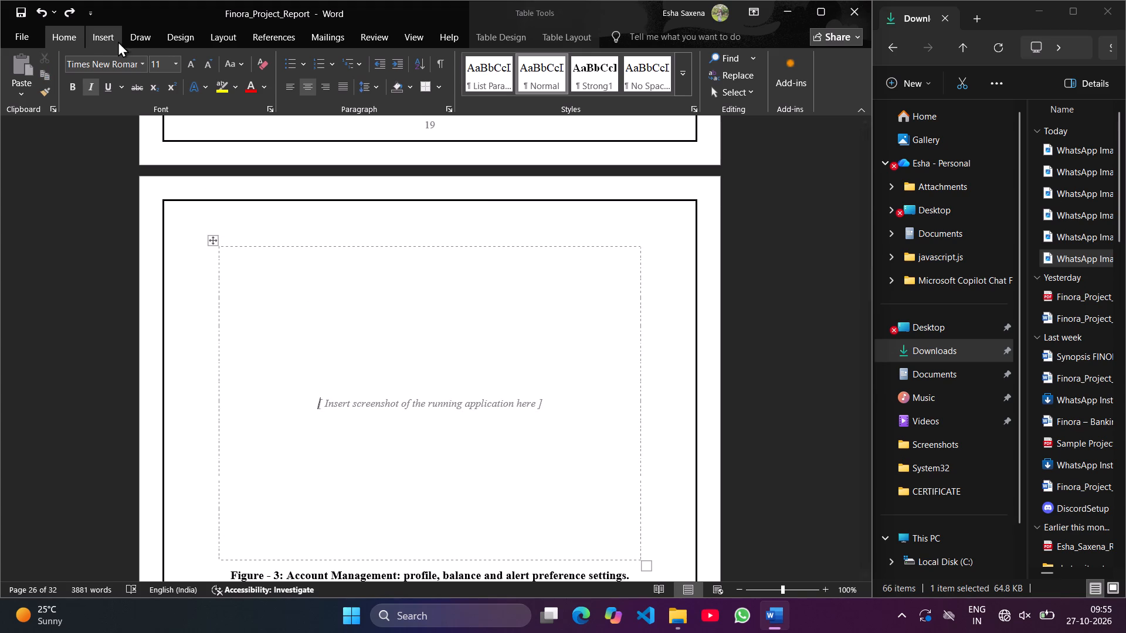
click(97, 40)
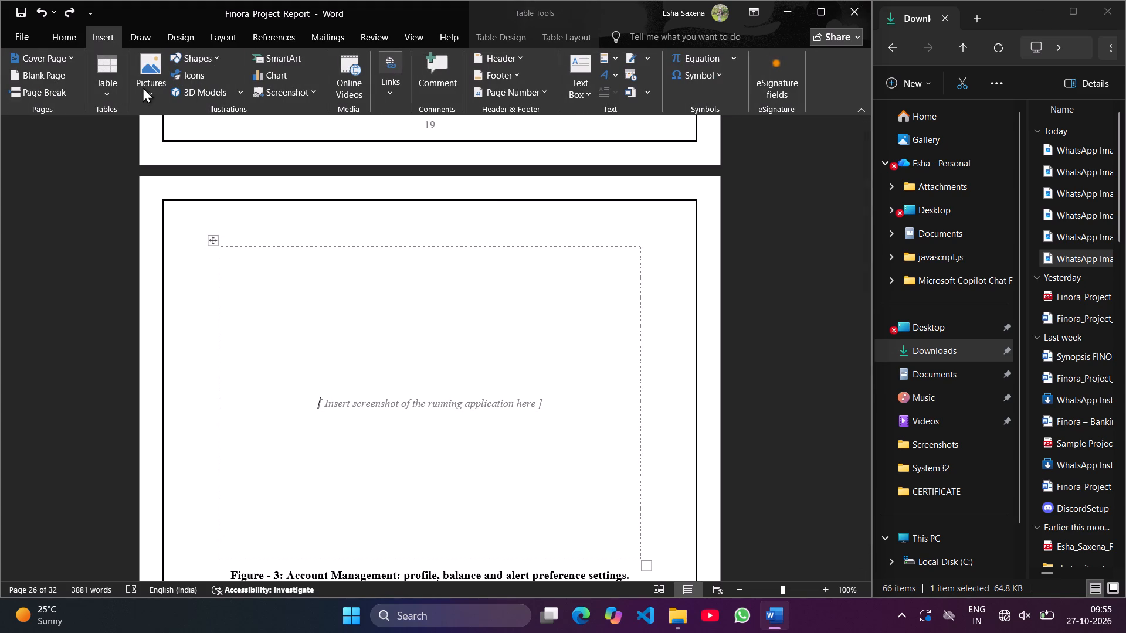
click(150, 87)
click(162, 131)
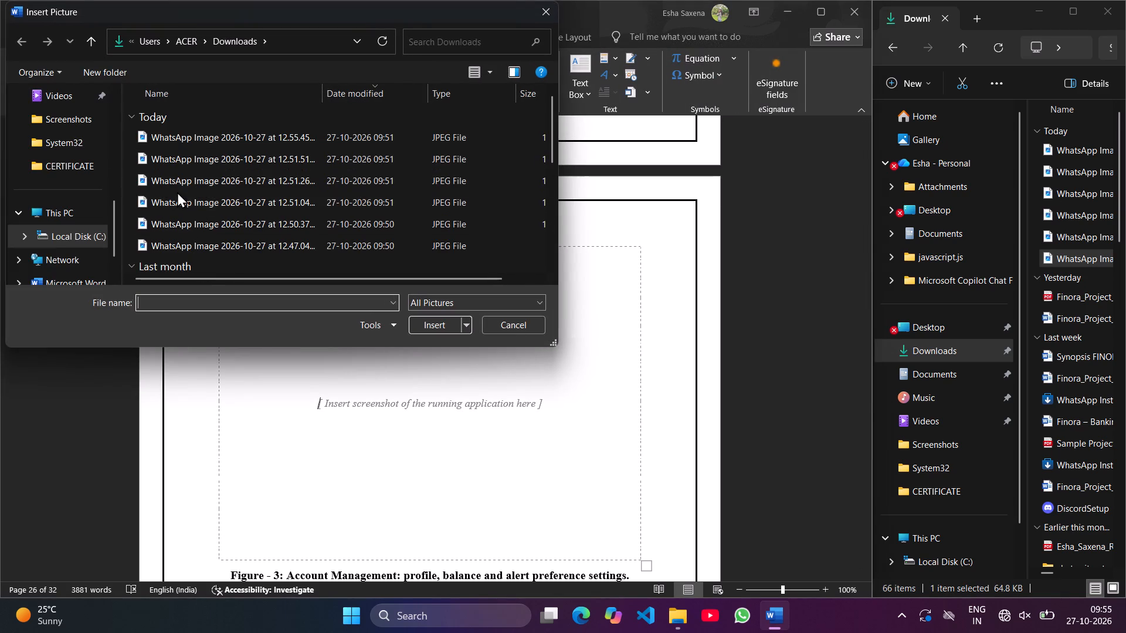
click(177, 198)
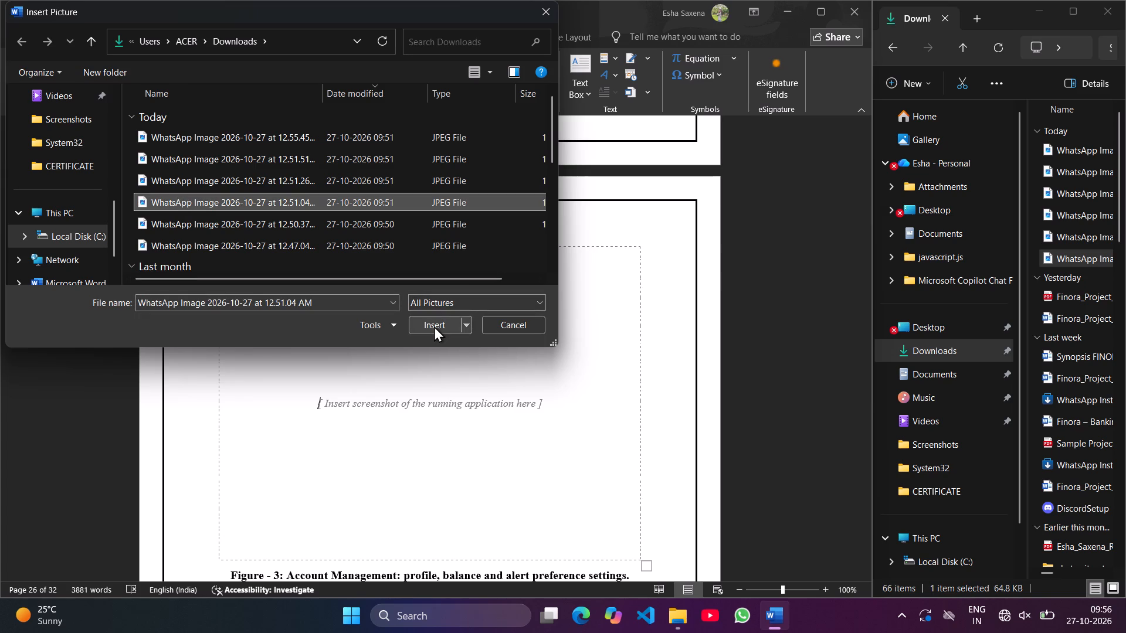
click(434, 326)
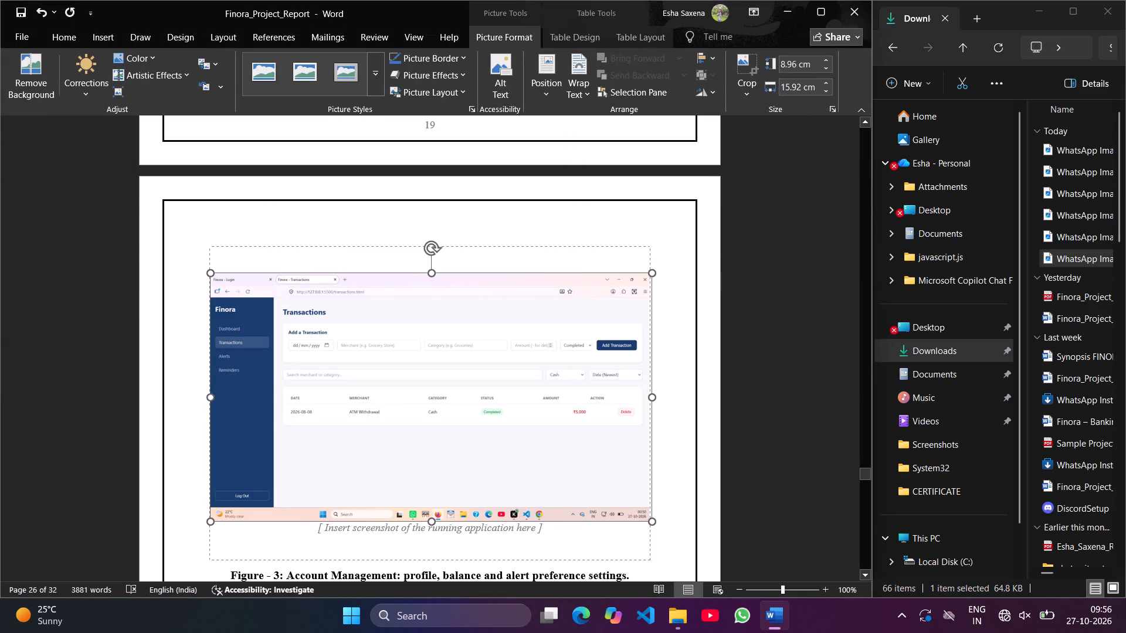
Scale the transactions picture in the Figure - 3 frame to about 15.2 cm wide and stretch it taller to fill more of the frame.
scroll(468, 379, down, 1)
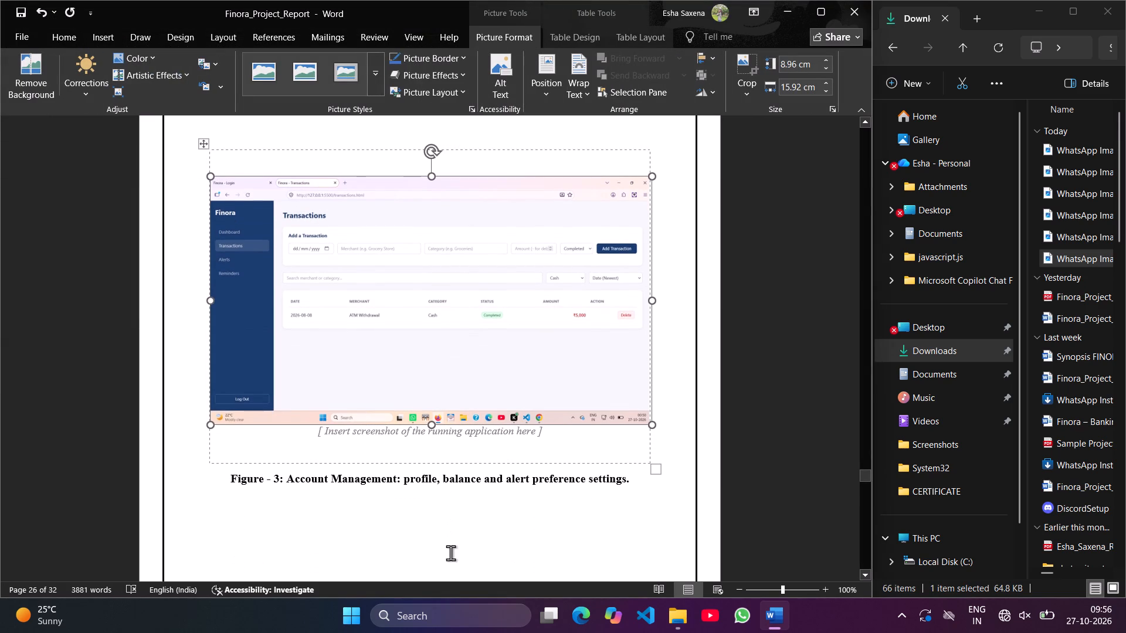
drag(649, 428, 645, 439)
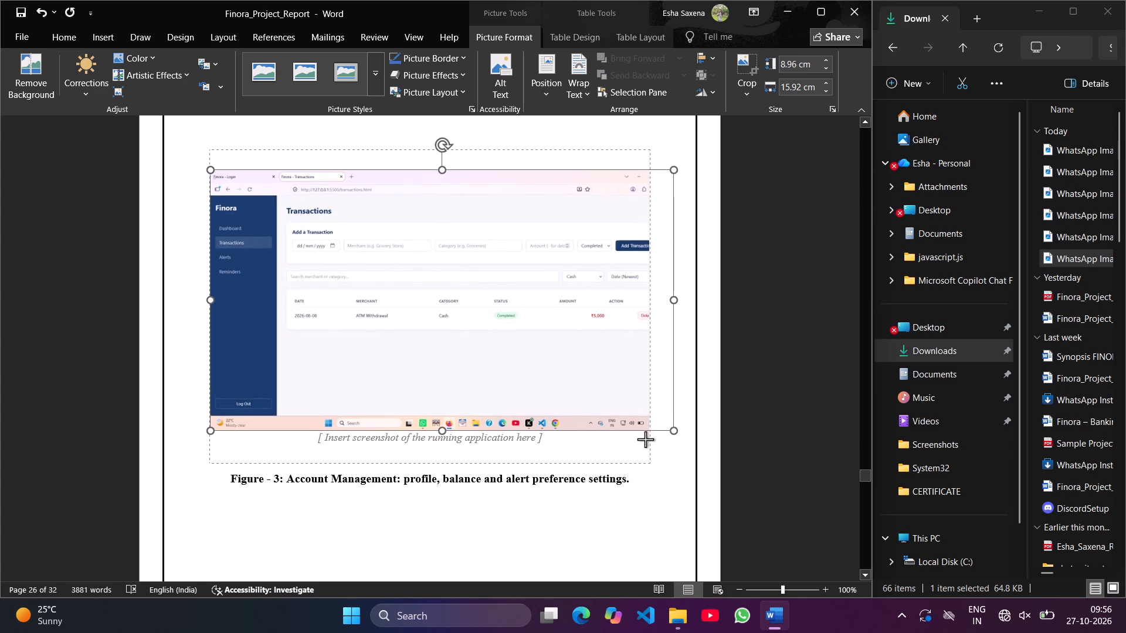
drag(645, 439, 616, 413)
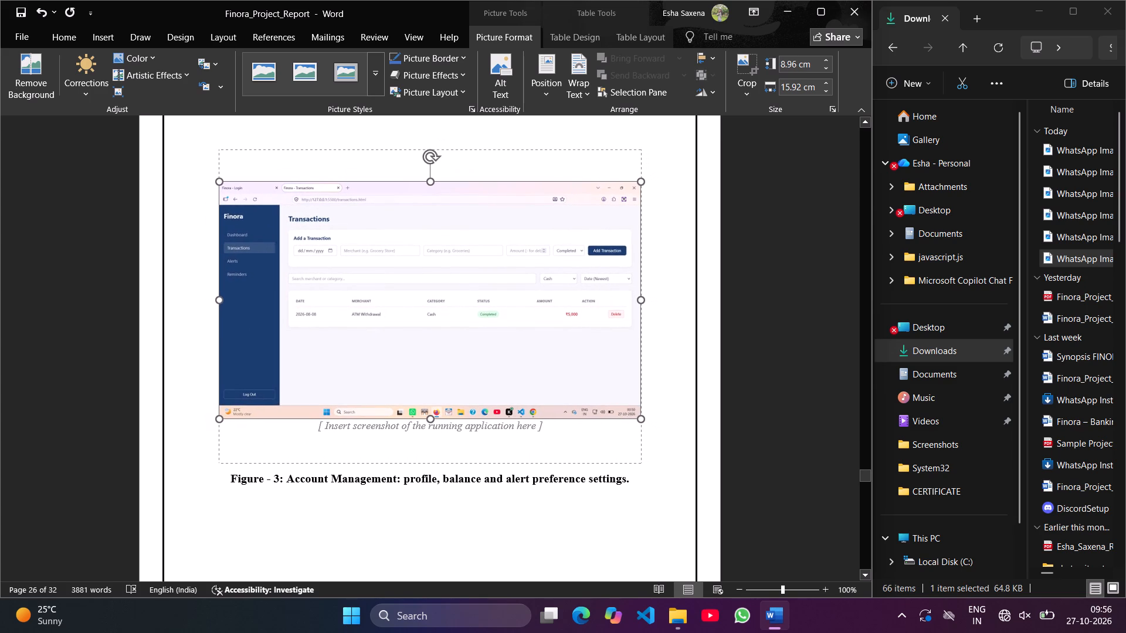
drag(431, 183, 430, 156)
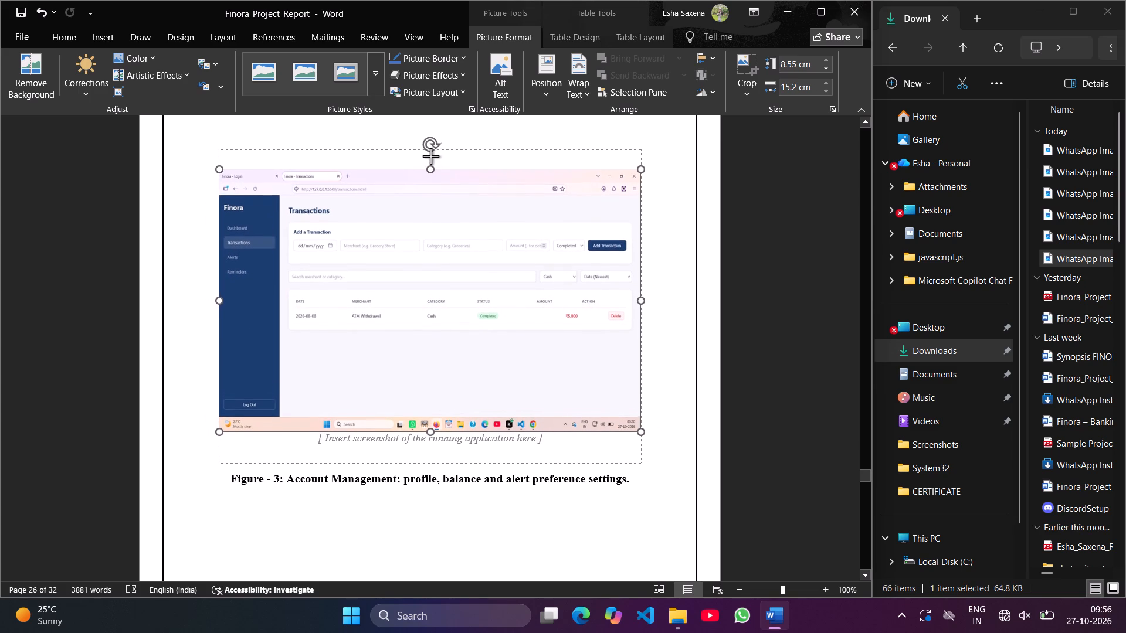
Stretch the Transactions picture in Figure - 3 to 9.65 cm high and shrink its frame to just beneath it.
drag(430, 156, 430, 151)
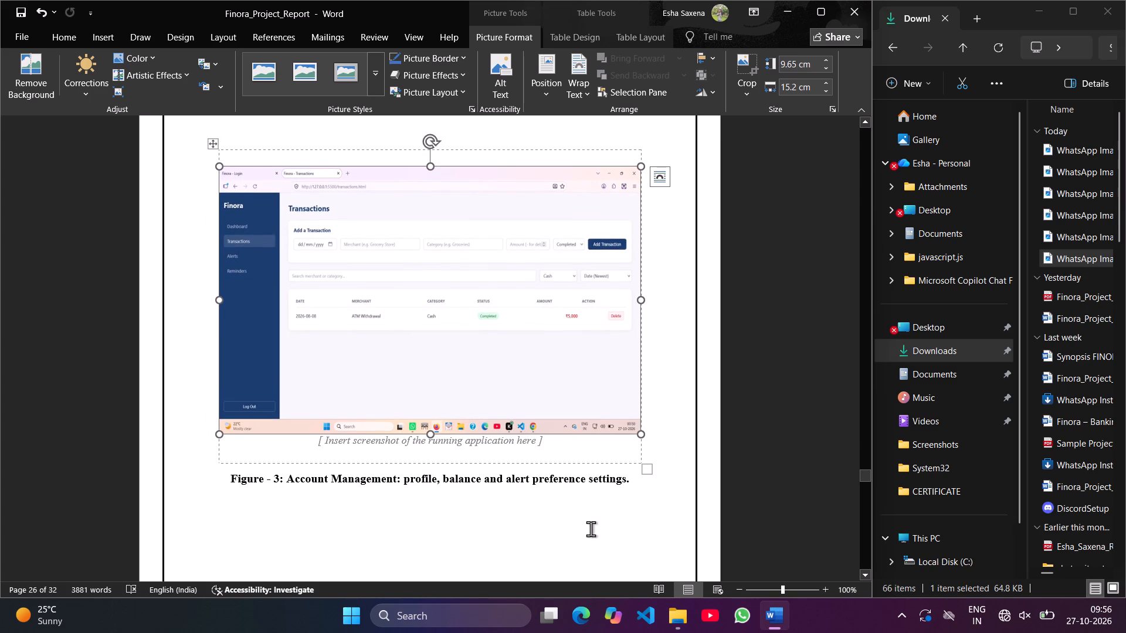
click(586, 530)
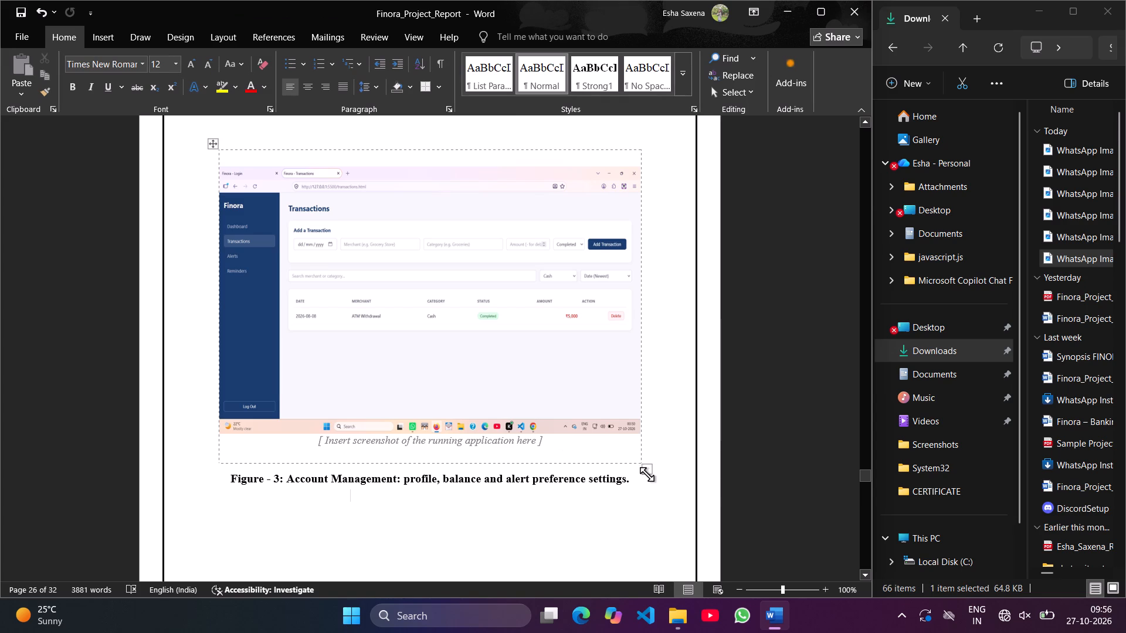
drag(649, 471, 643, 438)
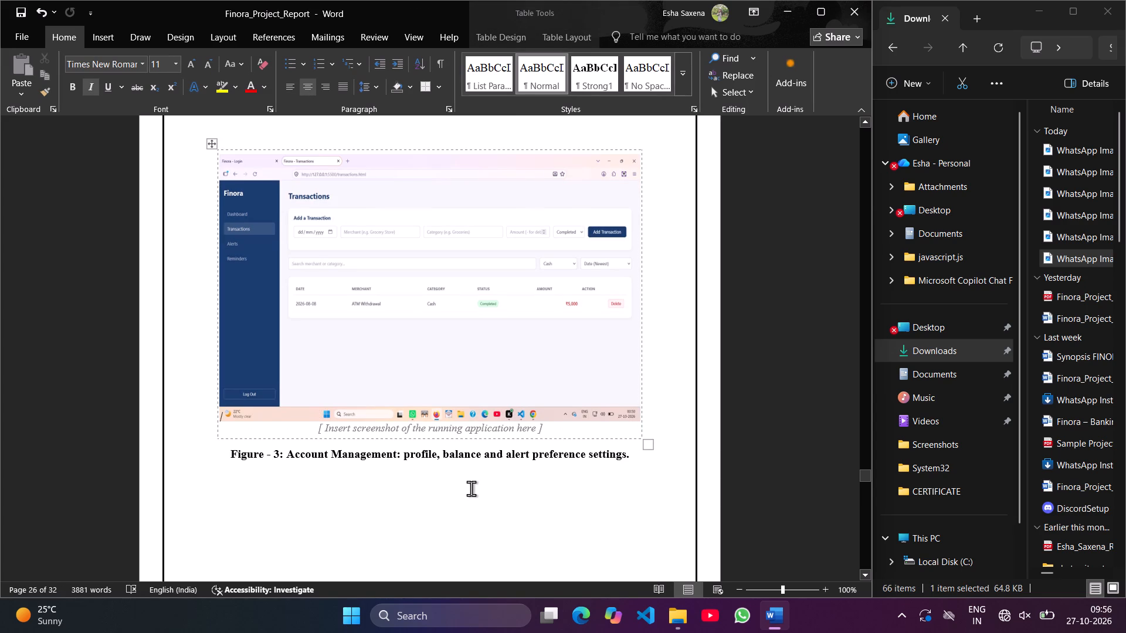
Examine the remaining placeholders from Figure - 4 to Figure - 7 and recheck the filled Figure - 2 and Figure - 3.
scroll(471, 488, down, 1)
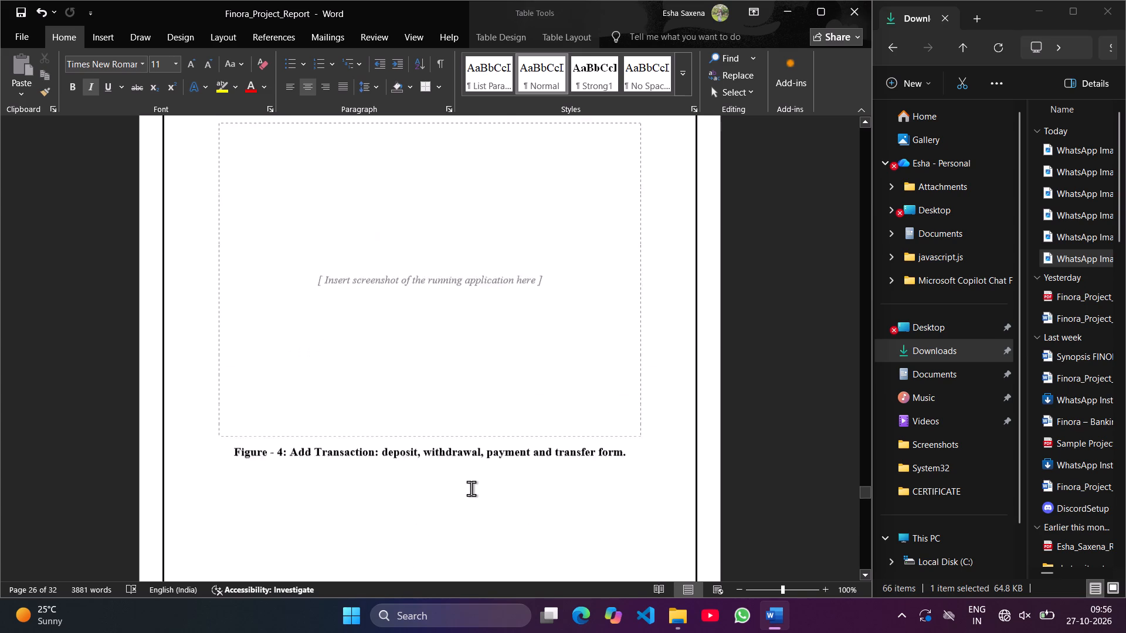
scroll(471, 488, down, 2)
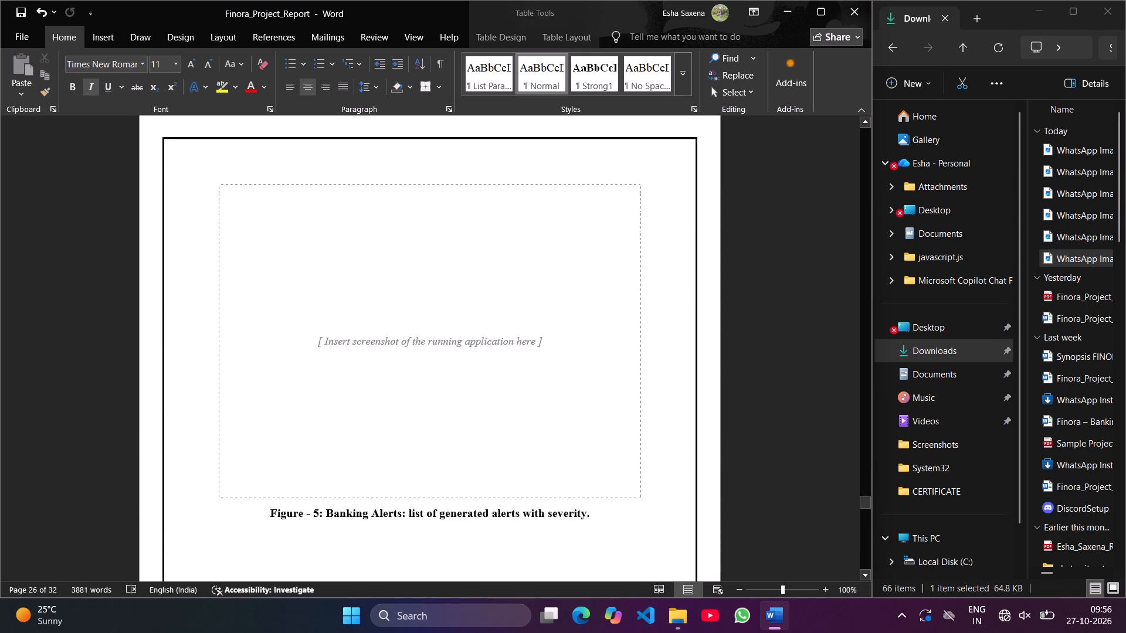
scroll(471, 488, down, 2)
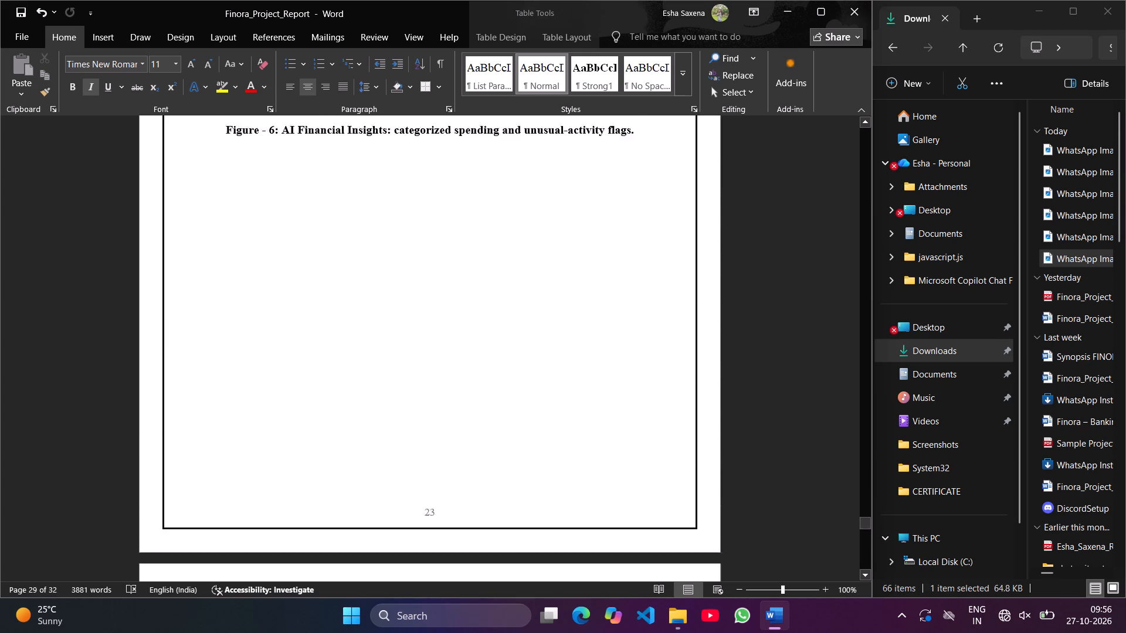
scroll(471, 488, down, 2)
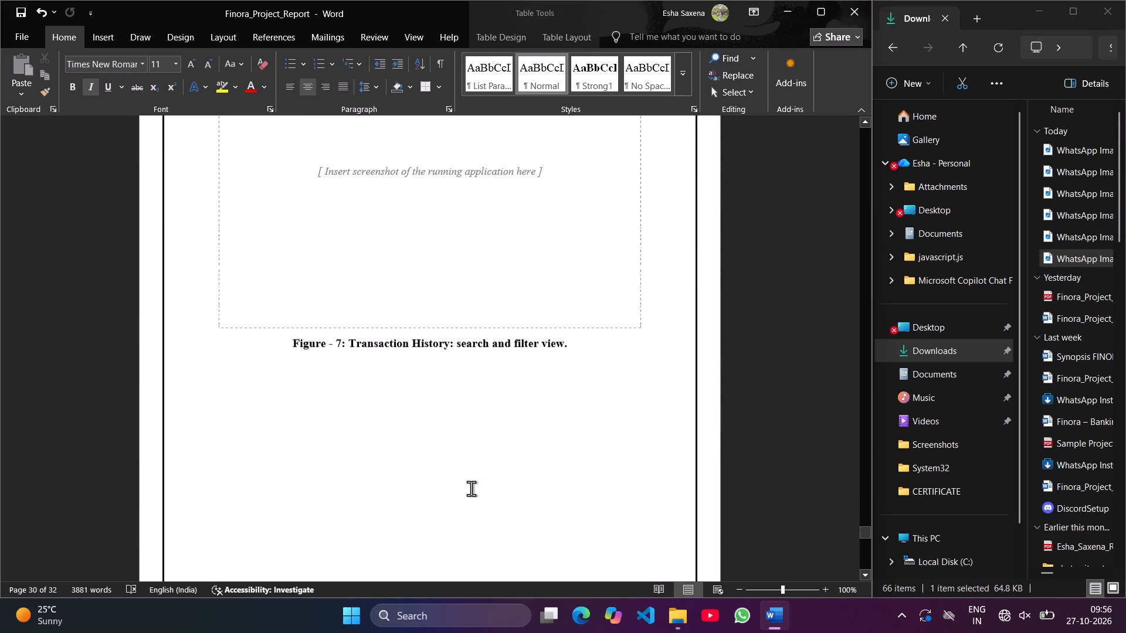
scroll(471, 488, down, 1)
scroll(471, 488, up, 1)
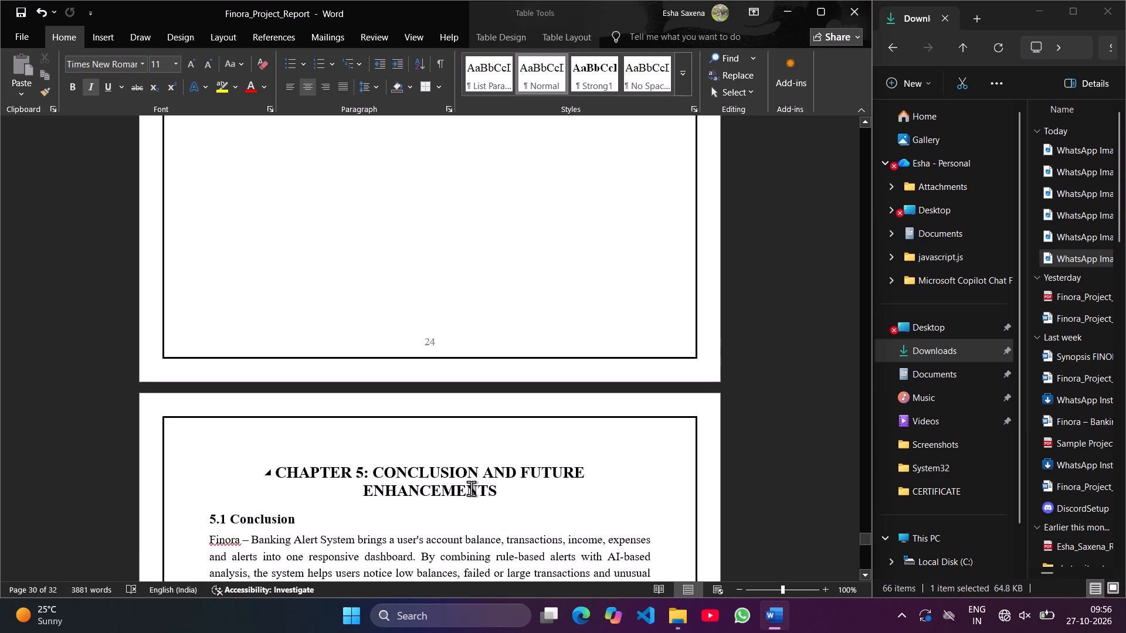
scroll(471, 488, up, 3)
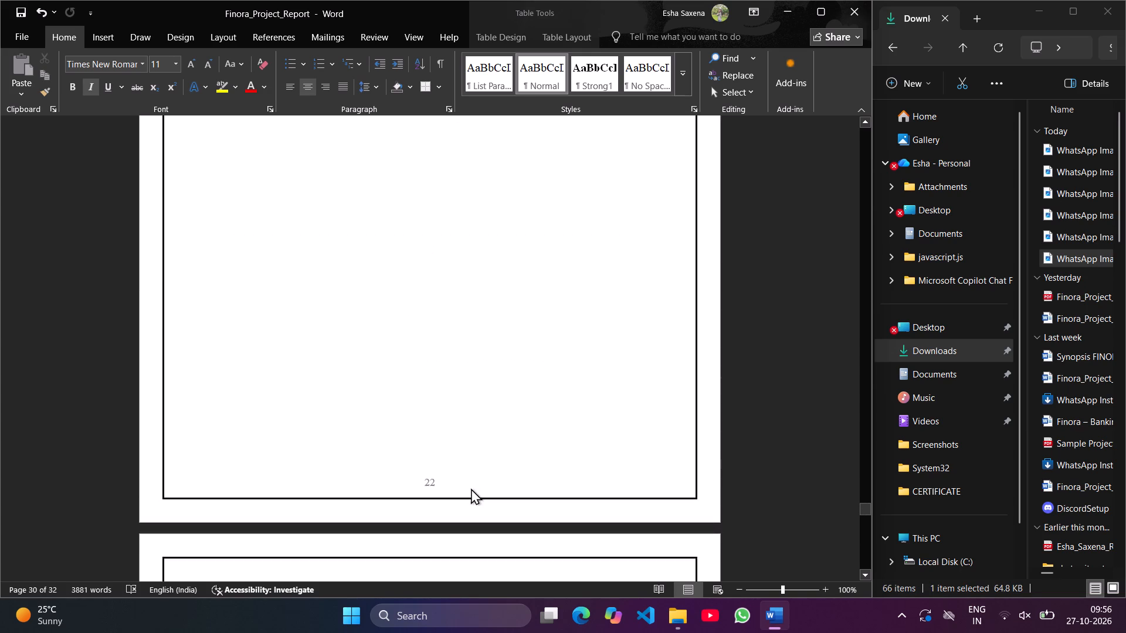
scroll(471, 488, up, 2)
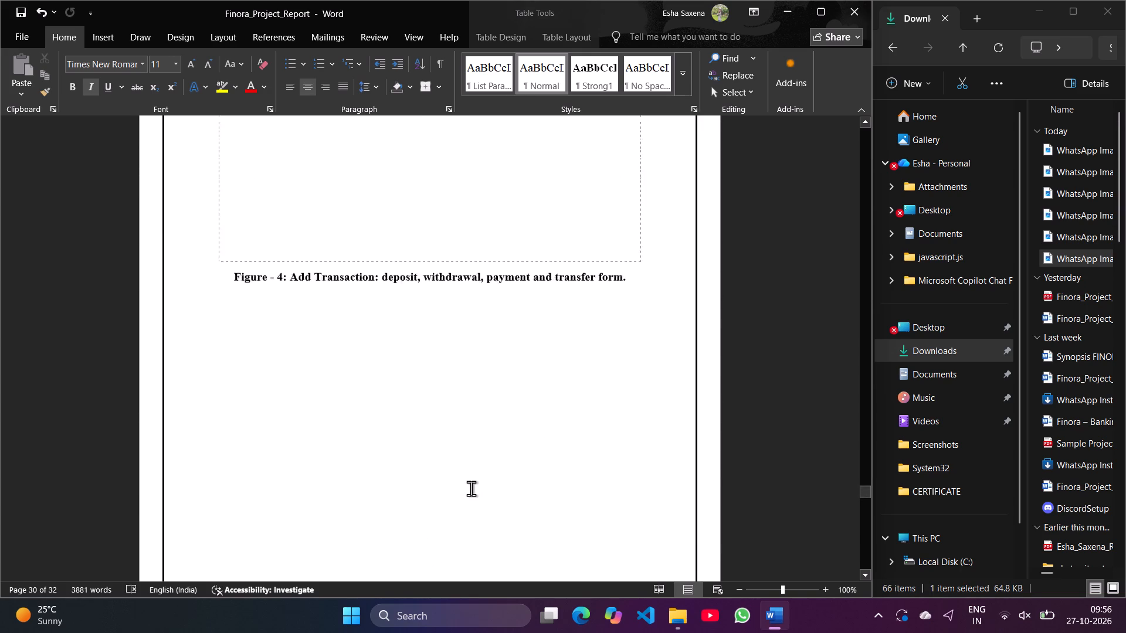
scroll(471, 488, up, 1)
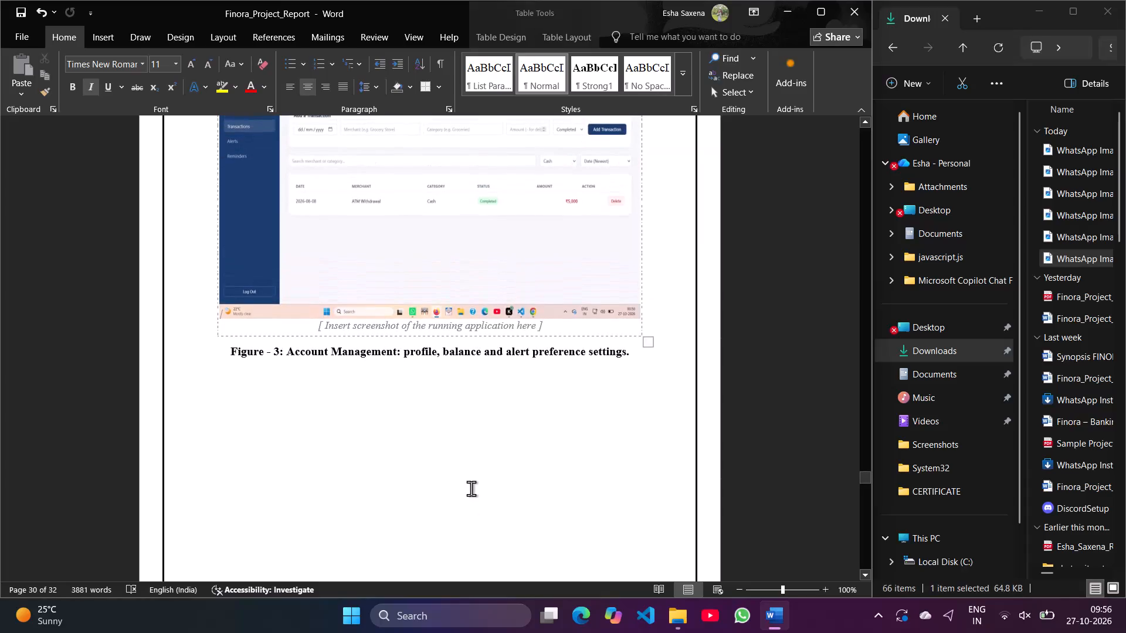
scroll(471, 488, up, 2)
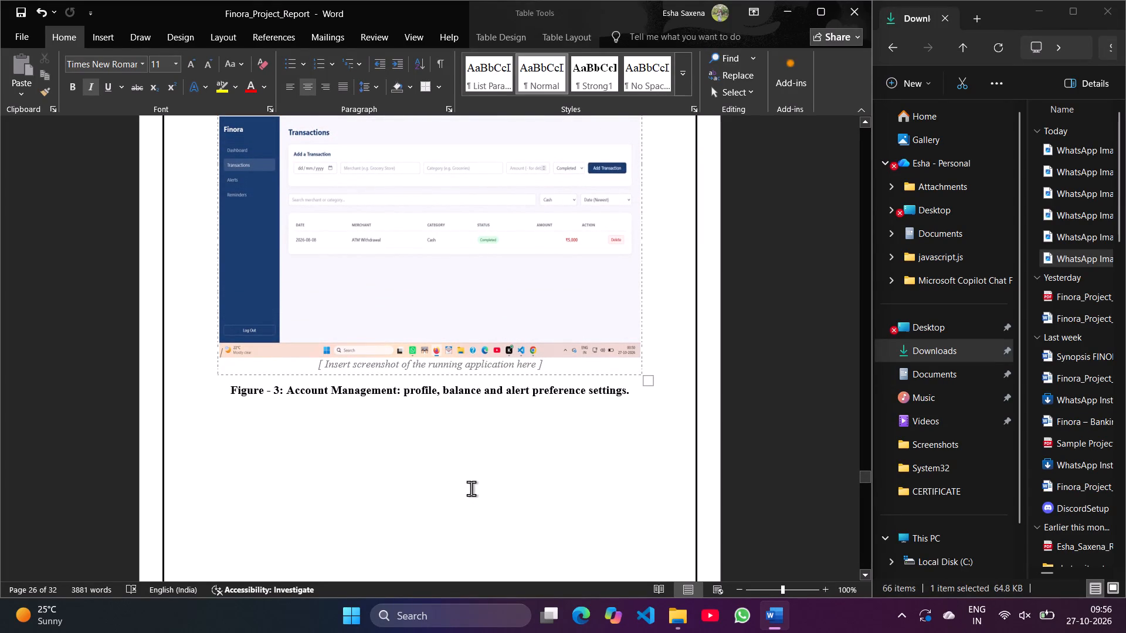
scroll(471, 488, up, 1)
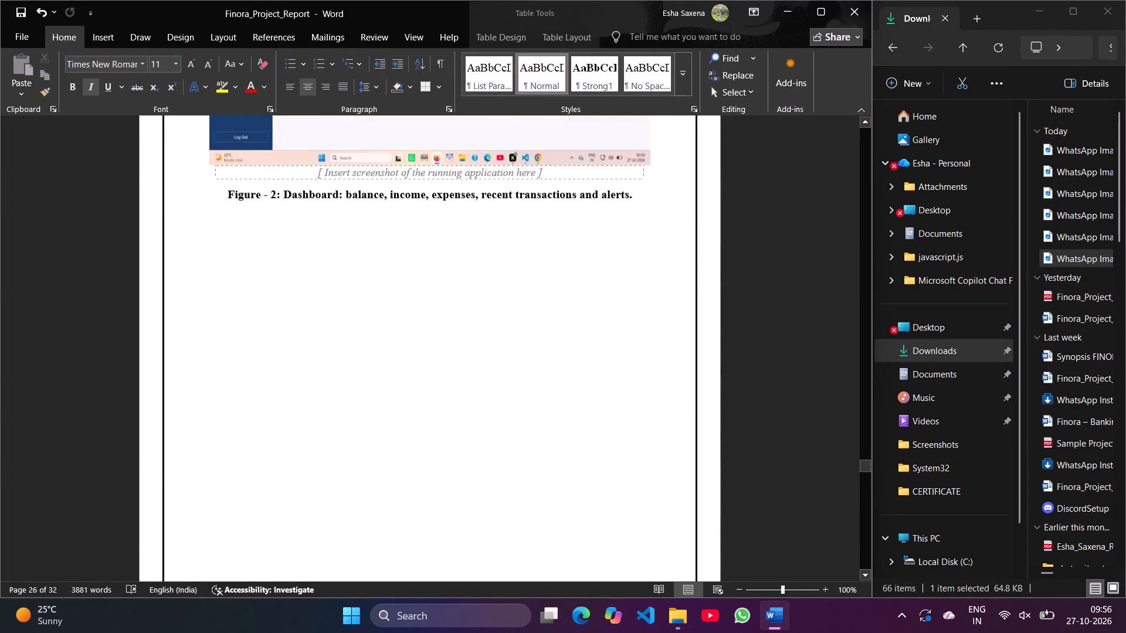
scroll(471, 488, up, 1)
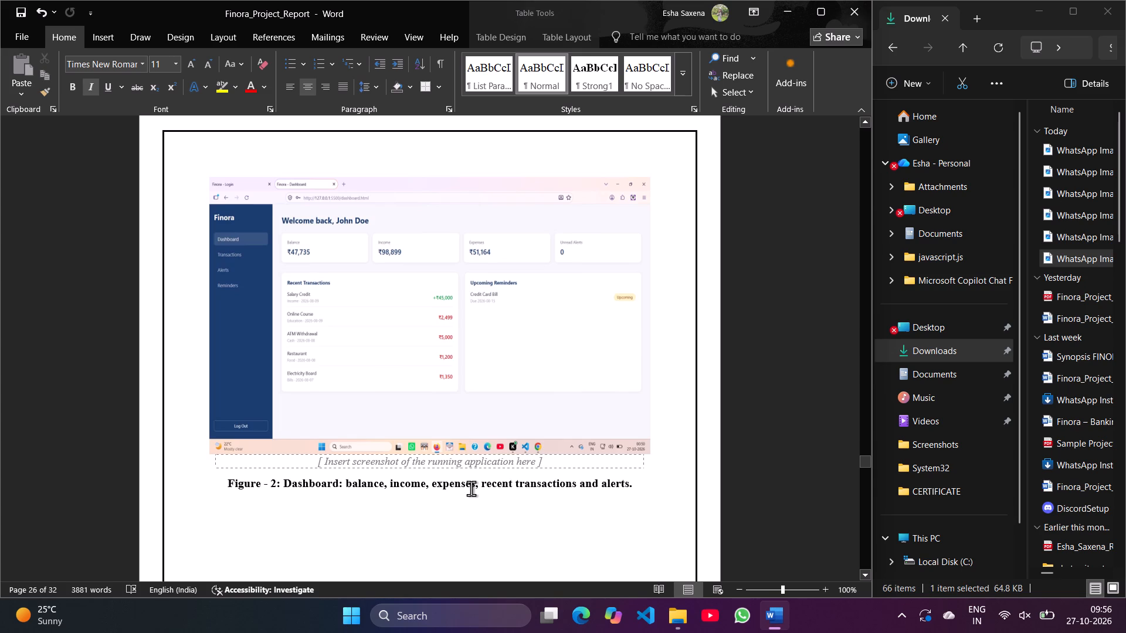
scroll(471, 488, down, 1)
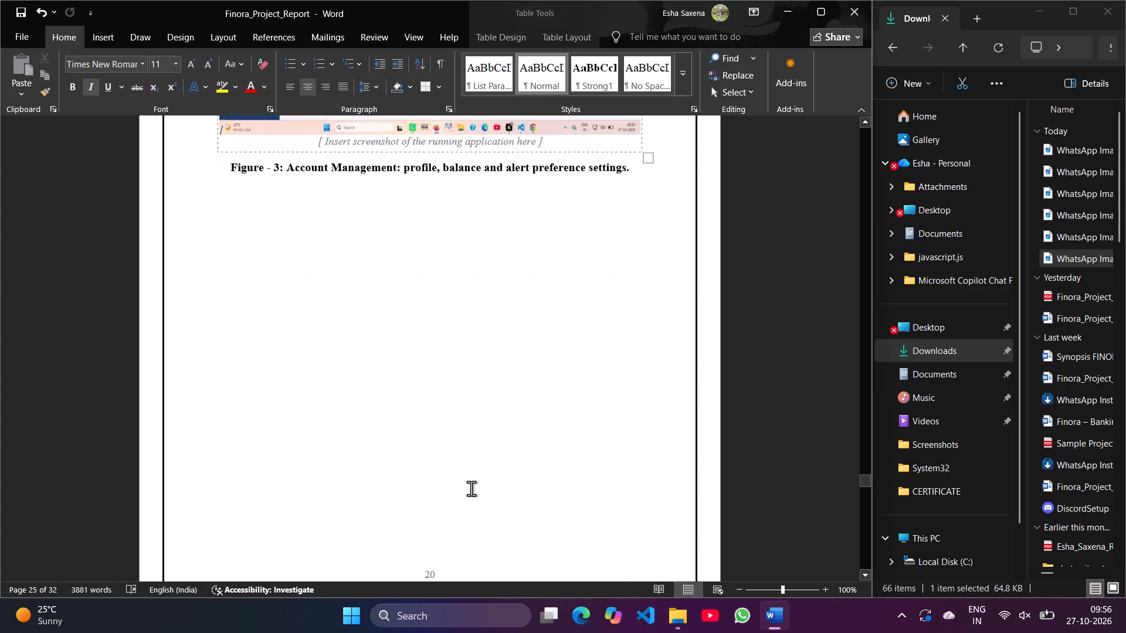
scroll(471, 488, down, 1)
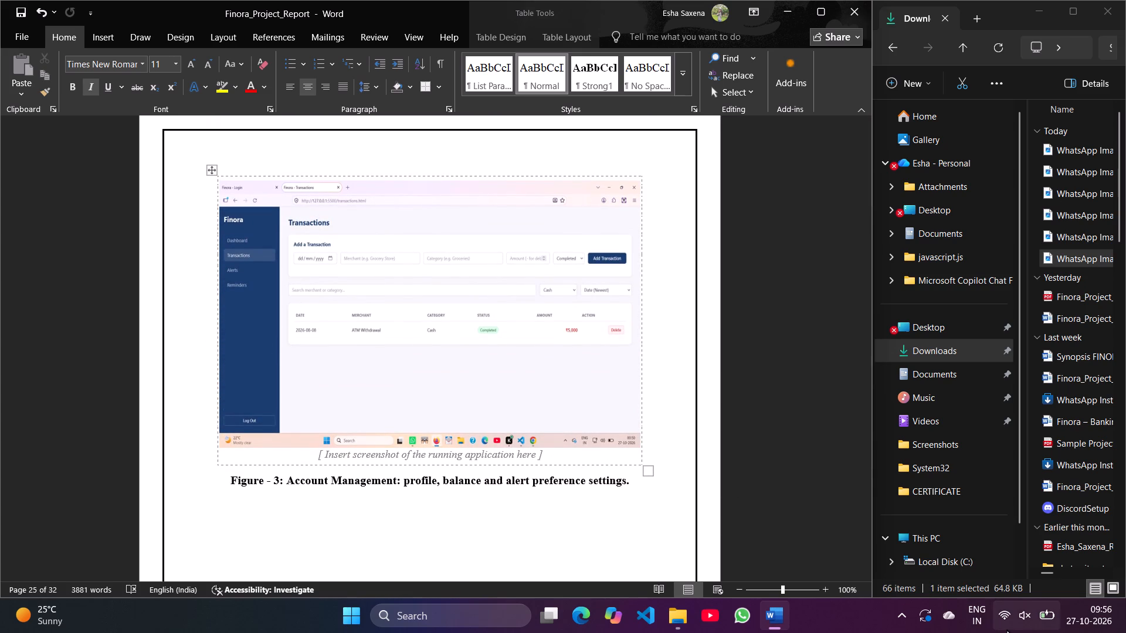
Adjust the display brightness to a little over a quarter in the Windows quick settings.
click(1006, 629)
click(944, 484)
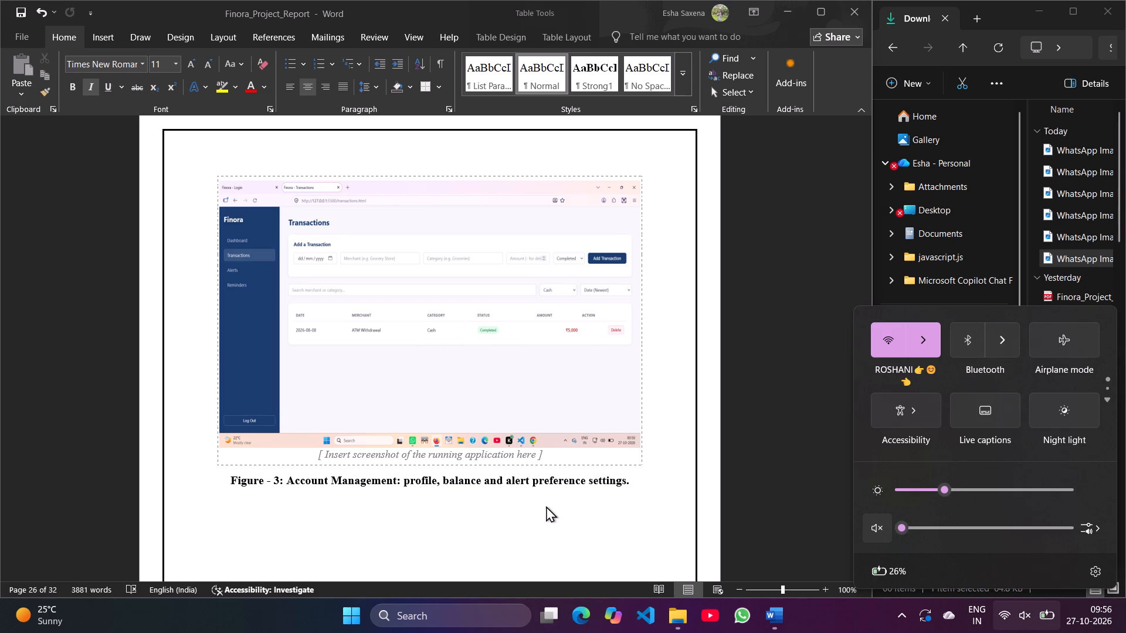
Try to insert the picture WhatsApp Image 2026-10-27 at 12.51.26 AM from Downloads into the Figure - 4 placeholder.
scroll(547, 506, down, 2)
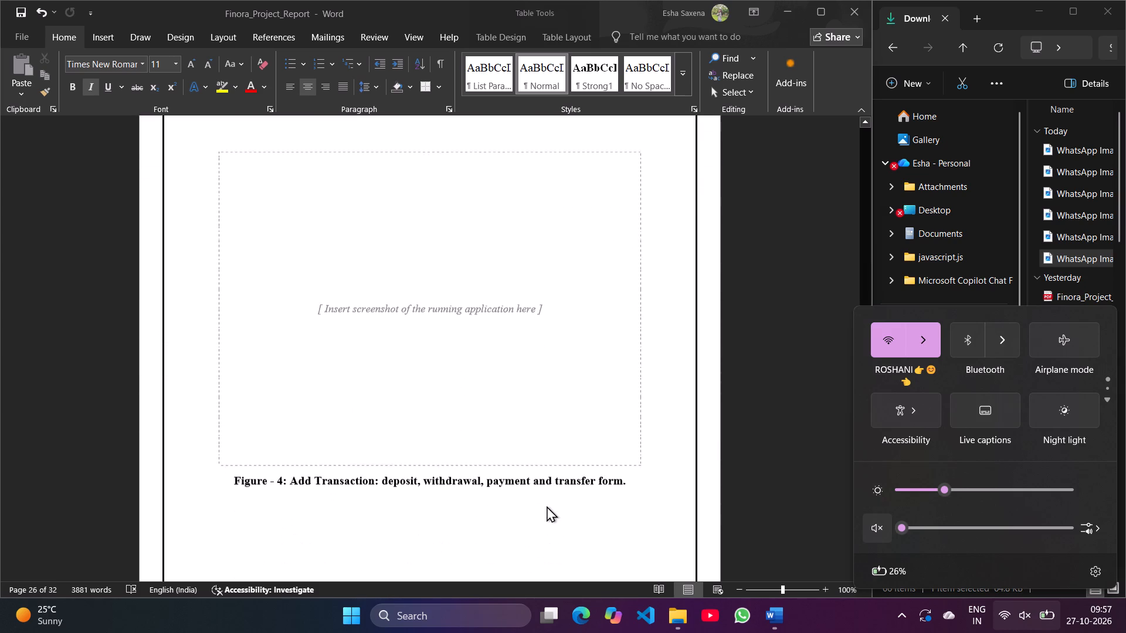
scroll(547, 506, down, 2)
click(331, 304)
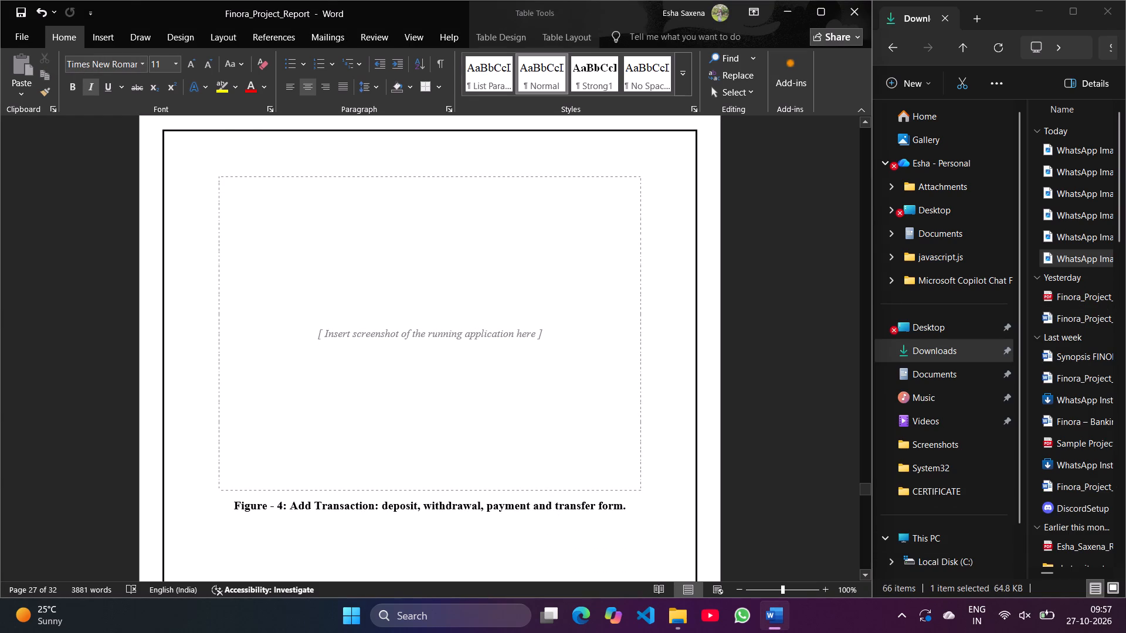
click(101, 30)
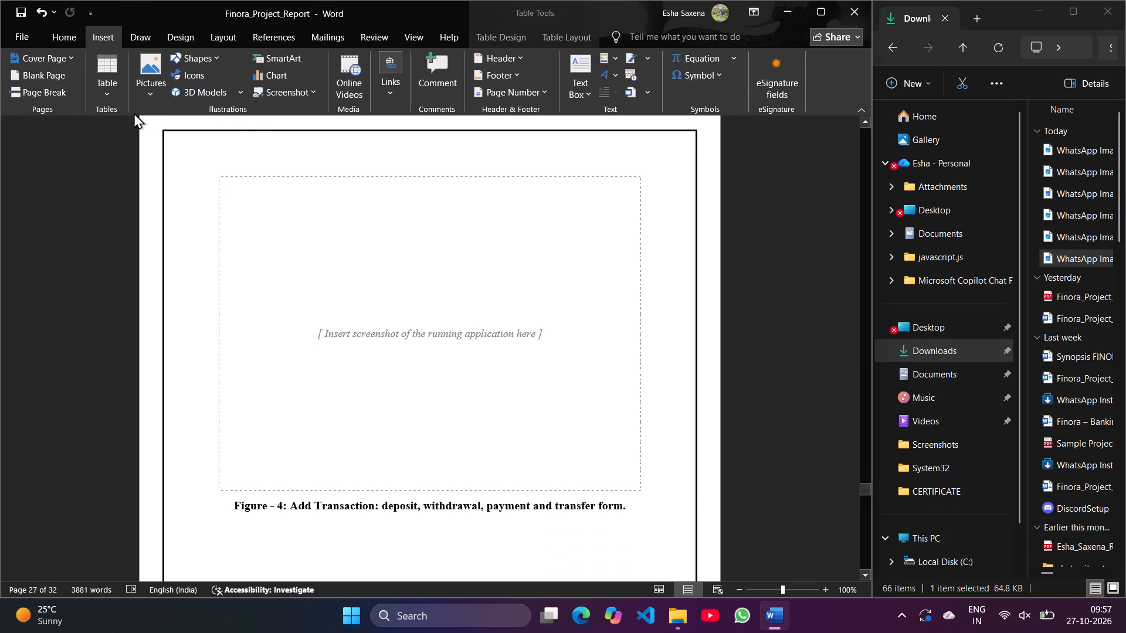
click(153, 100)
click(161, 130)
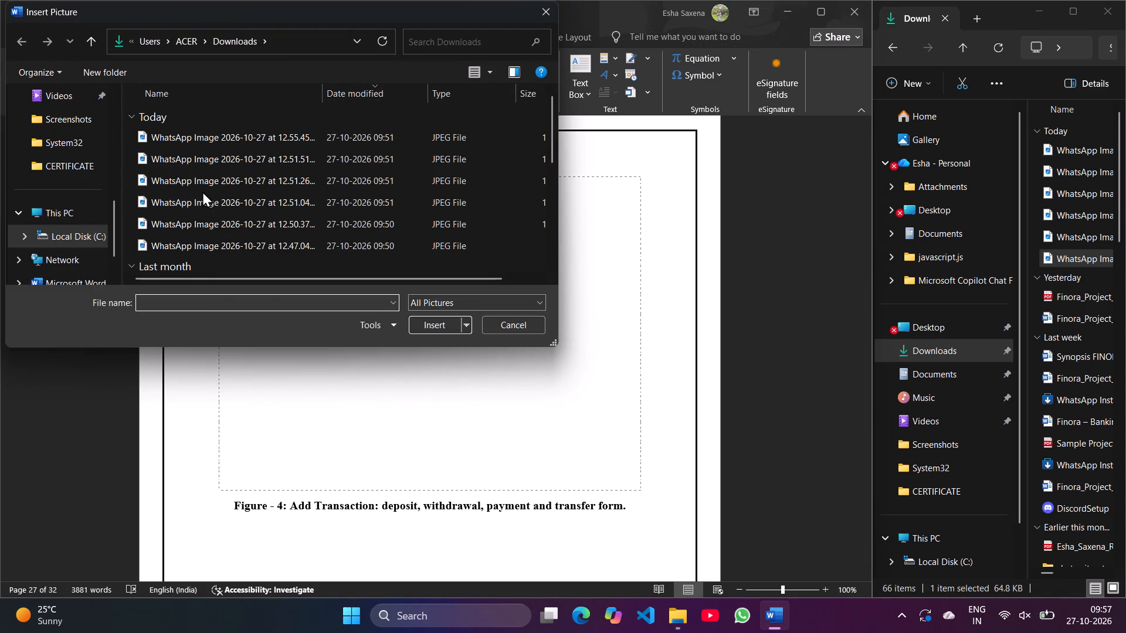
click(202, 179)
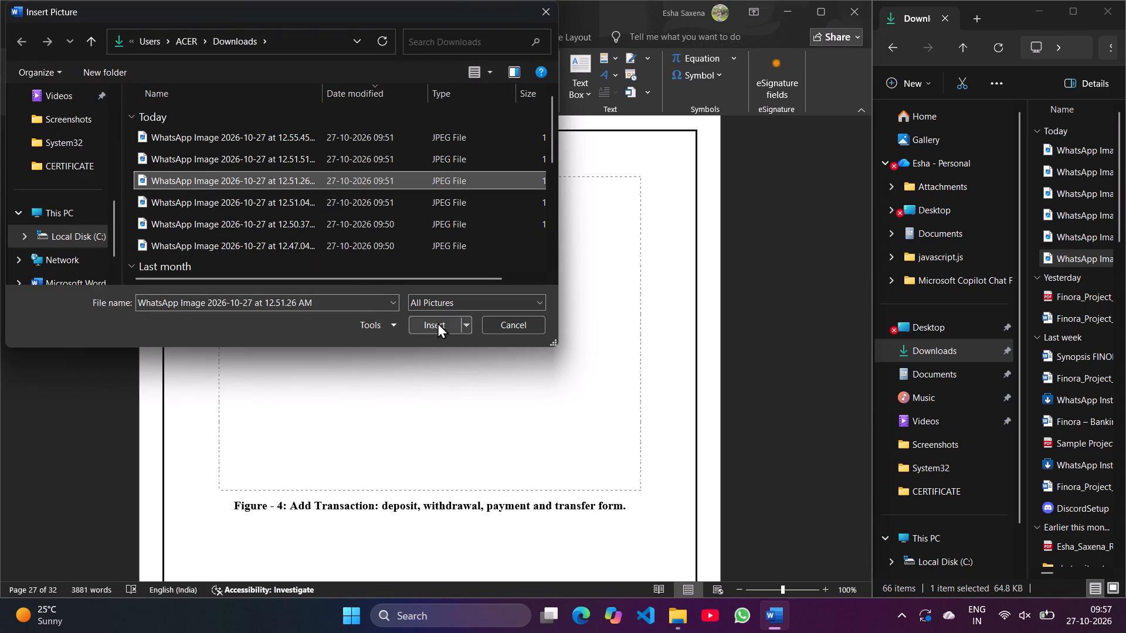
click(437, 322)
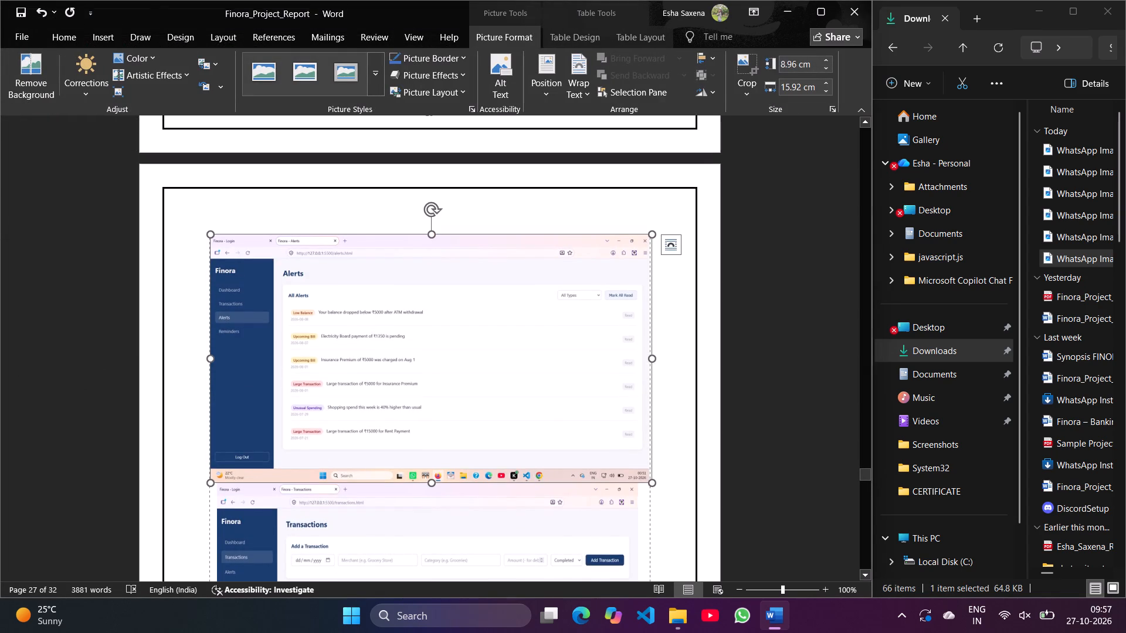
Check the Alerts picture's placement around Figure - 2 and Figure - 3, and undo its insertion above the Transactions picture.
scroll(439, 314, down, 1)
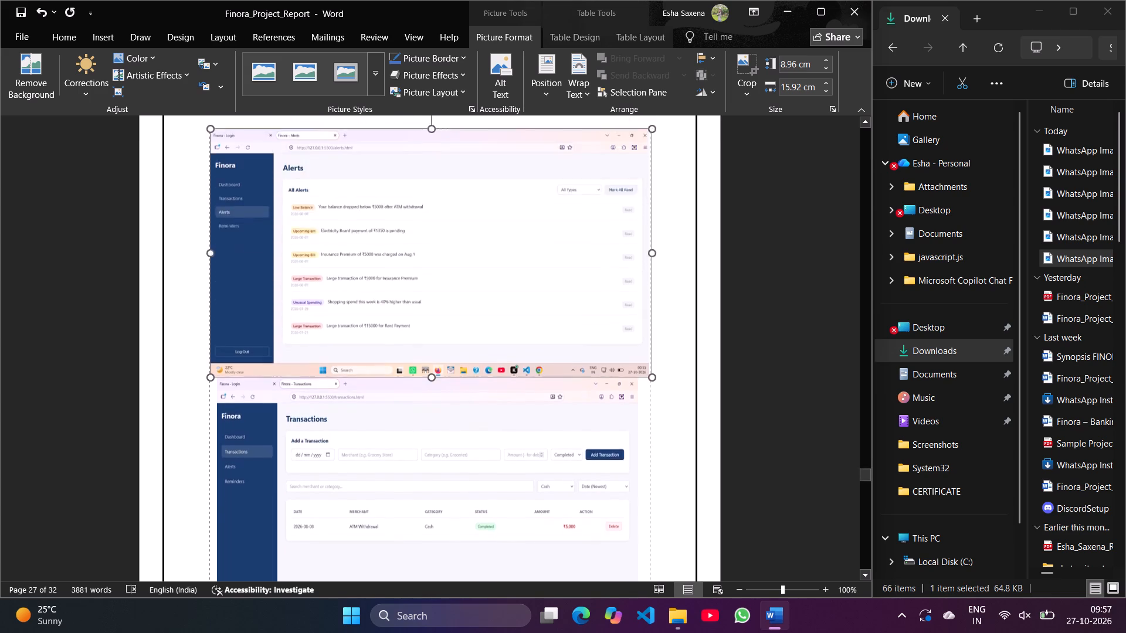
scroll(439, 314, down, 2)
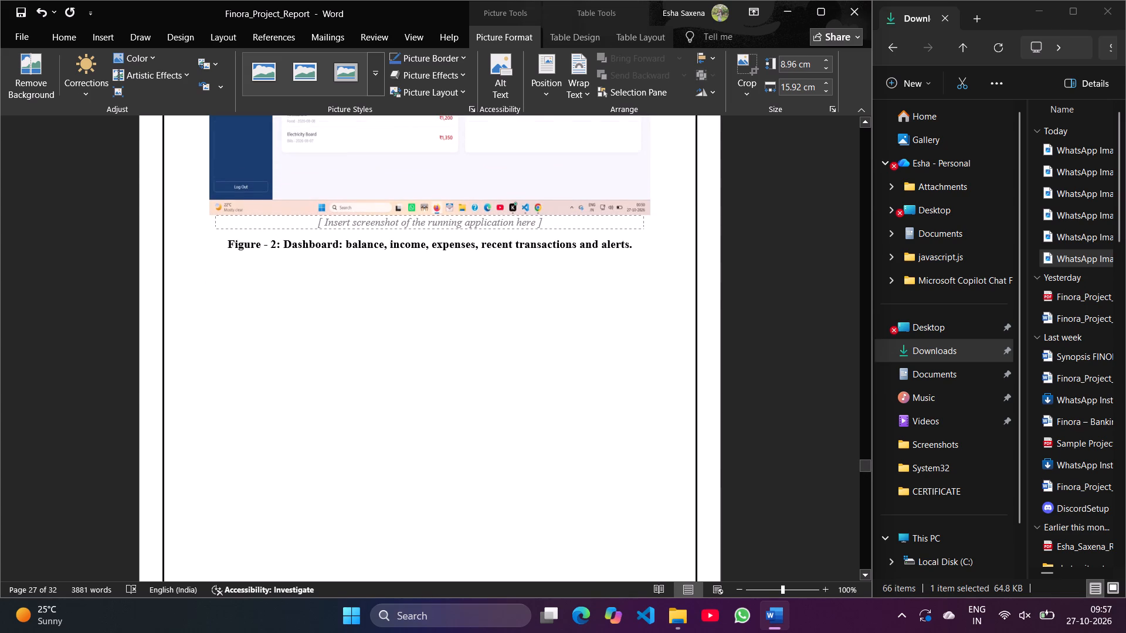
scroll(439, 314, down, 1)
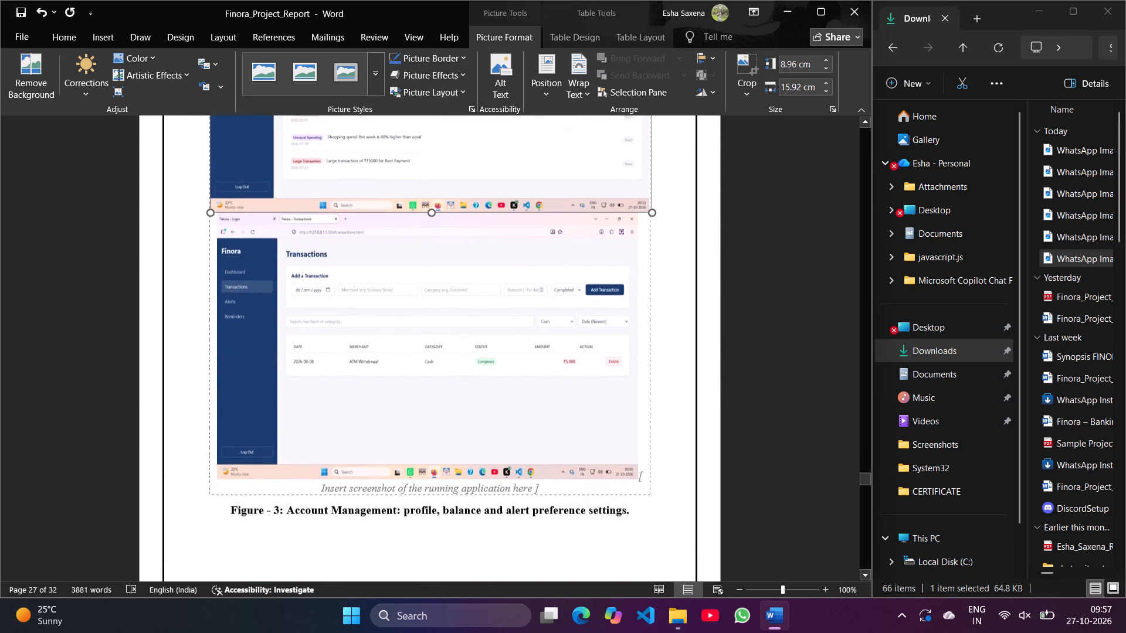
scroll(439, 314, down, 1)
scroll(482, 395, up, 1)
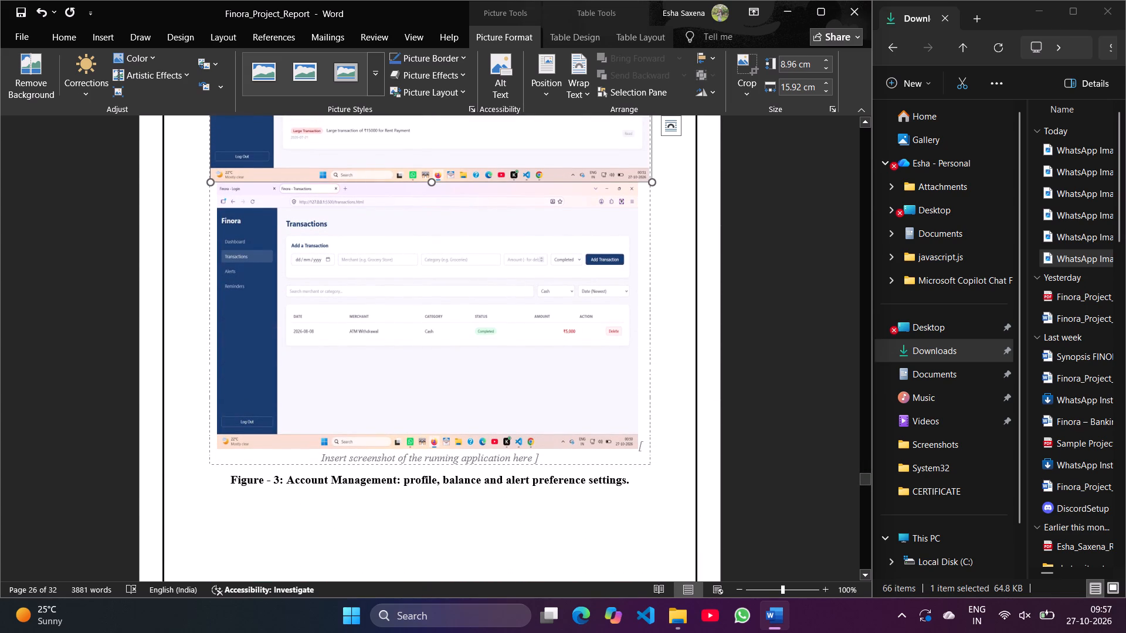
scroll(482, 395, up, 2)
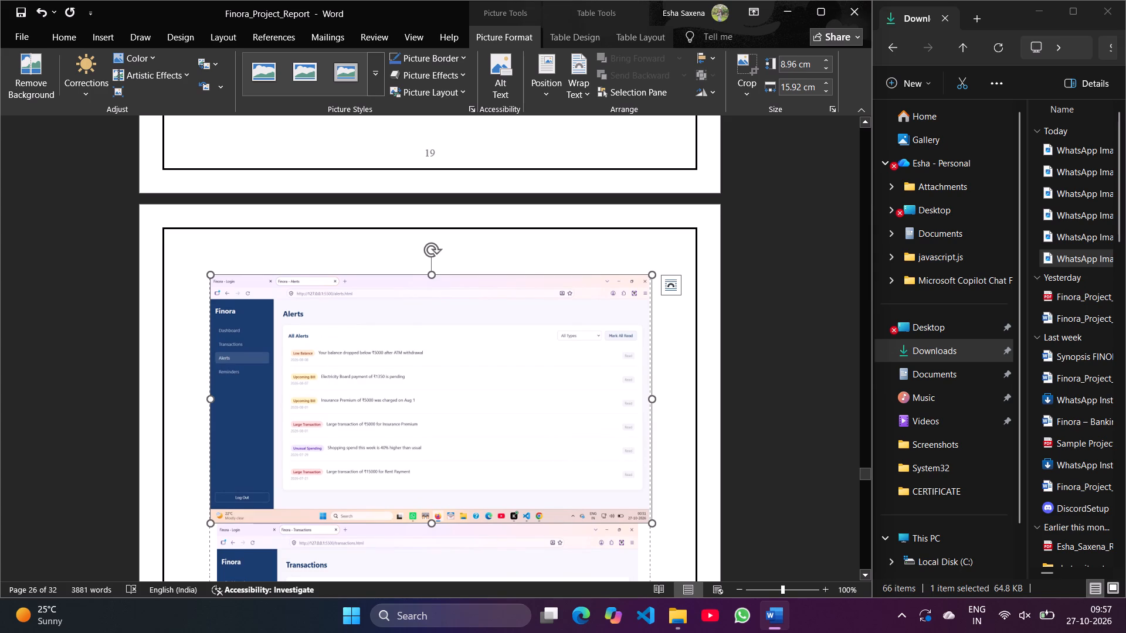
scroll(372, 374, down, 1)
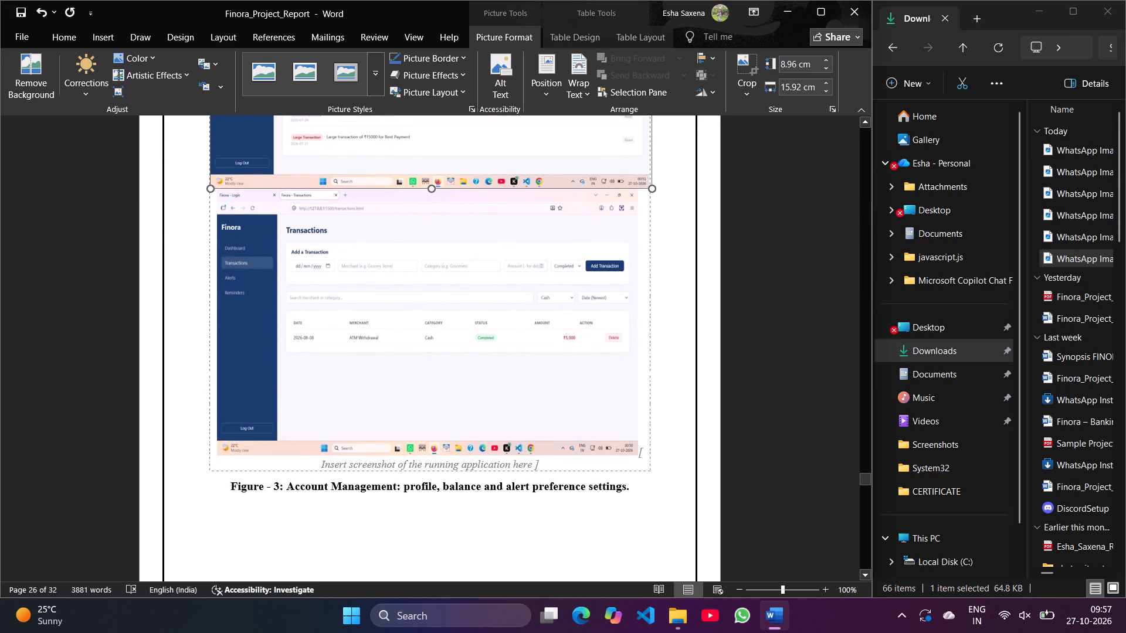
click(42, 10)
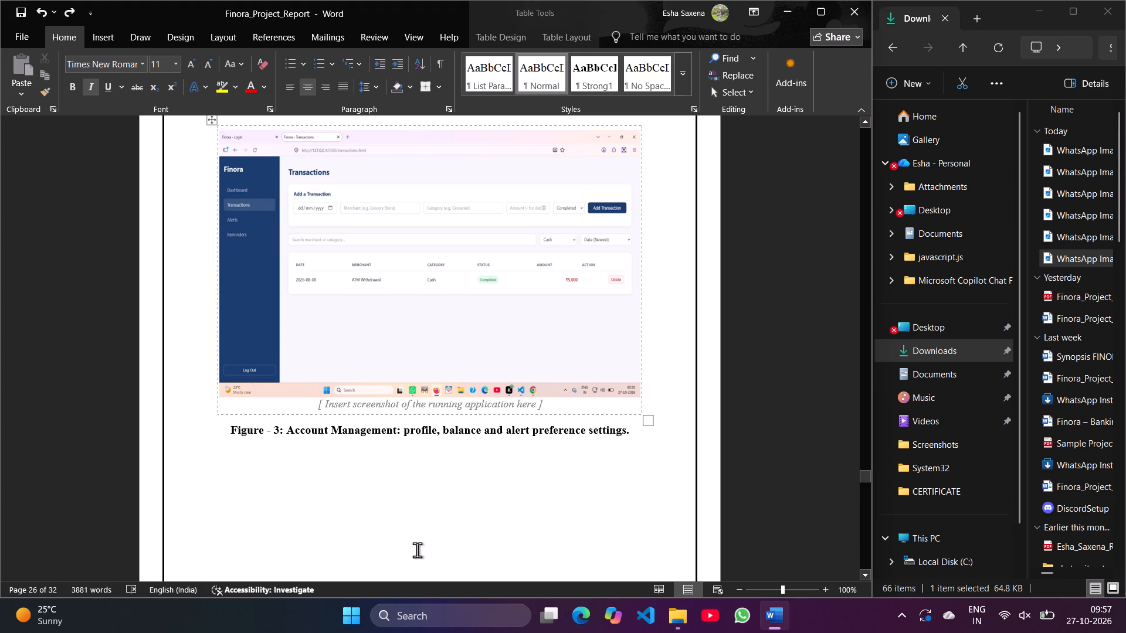
Compare the Figure - 3 and Figure - 4 frames and replace the Transactions picture in Figure - 3 with the Alerts image.
ctrl+scroll(435, 414, up, 5)
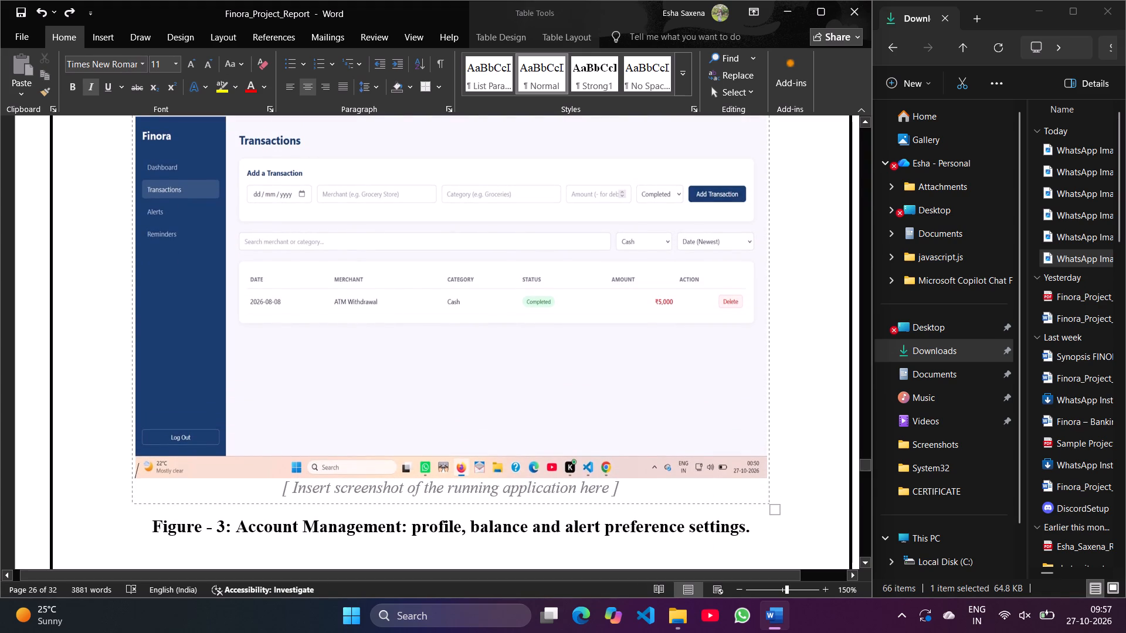
scroll(328, 298, down, 5)
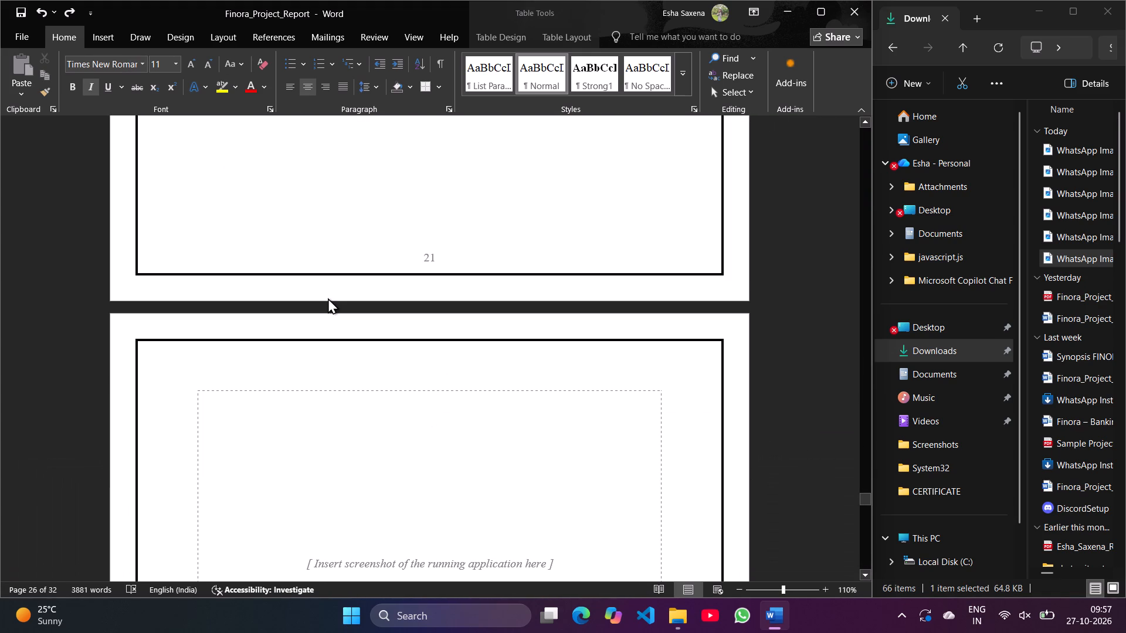
scroll(381, 228, up, 1)
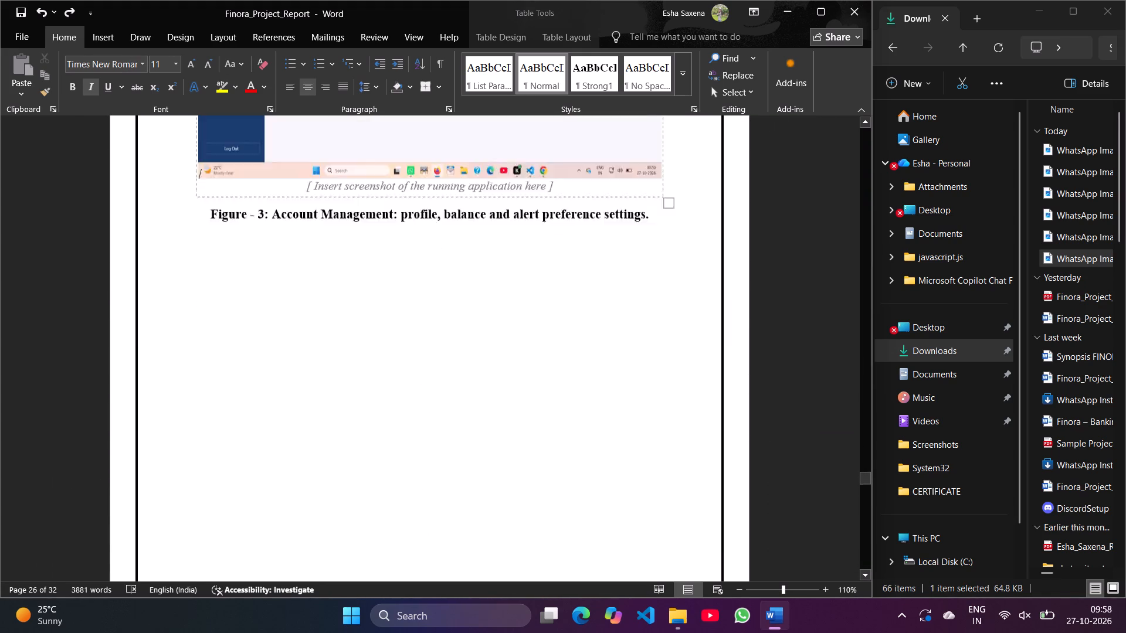
scroll(381, 228, up, 1)
scroll(381, 228, down, 1)
click(365, 258)
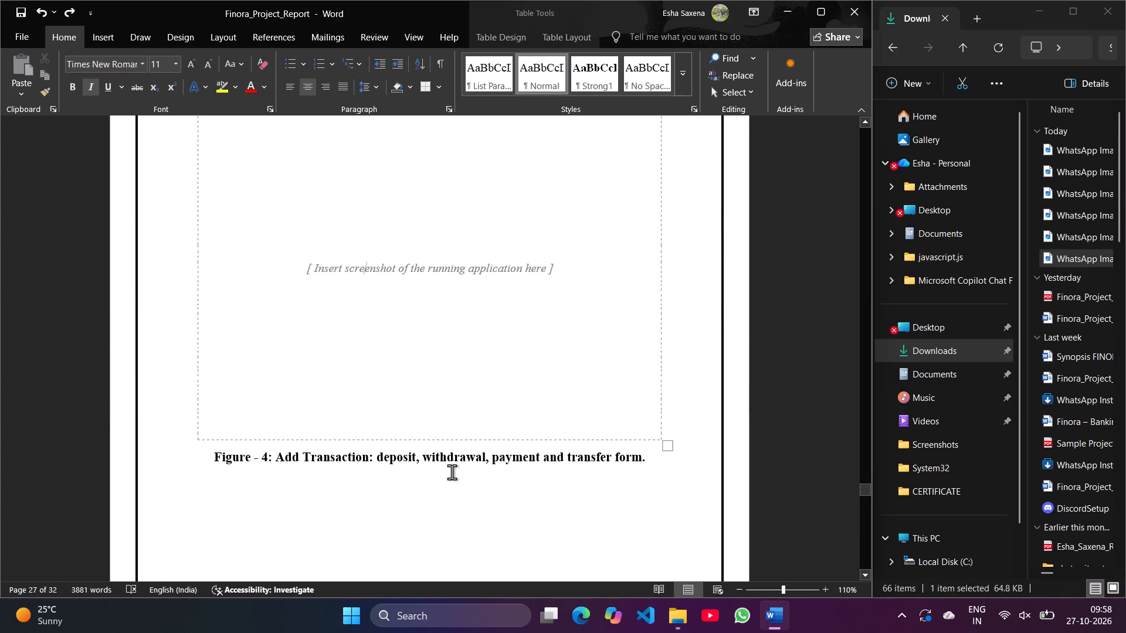
scroll(405, 295, up, 1)
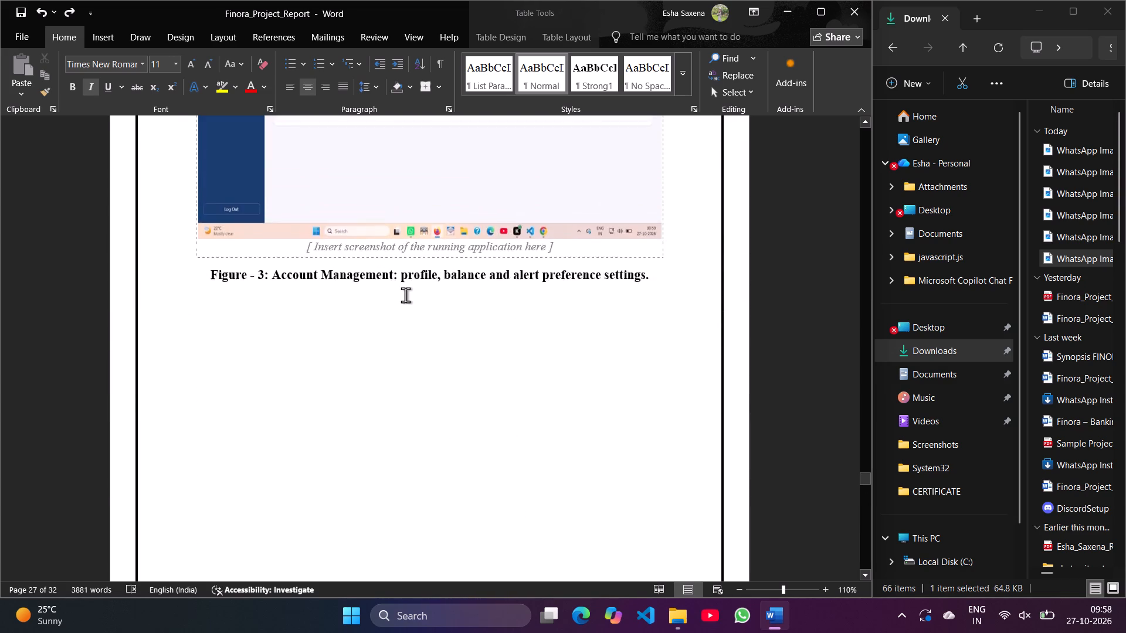
scroll(405, 295, up, 1)
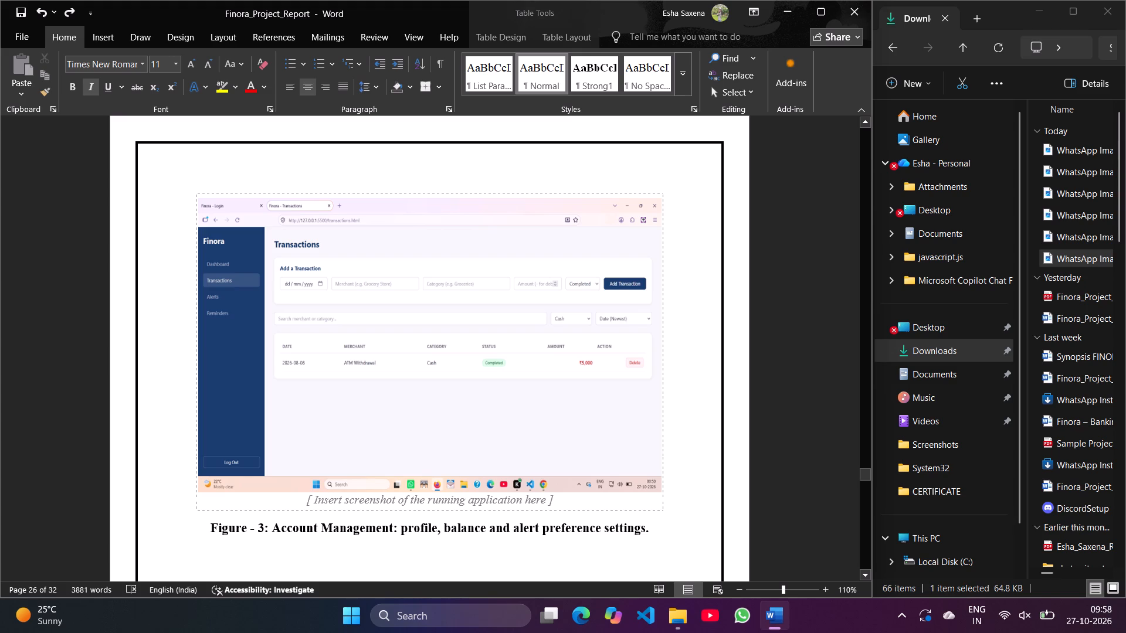
Undo the edits to the Figure - 3 frame, including the Transactions picture's resizing and insertion, back to the empty placeholder.
click(36, 6)
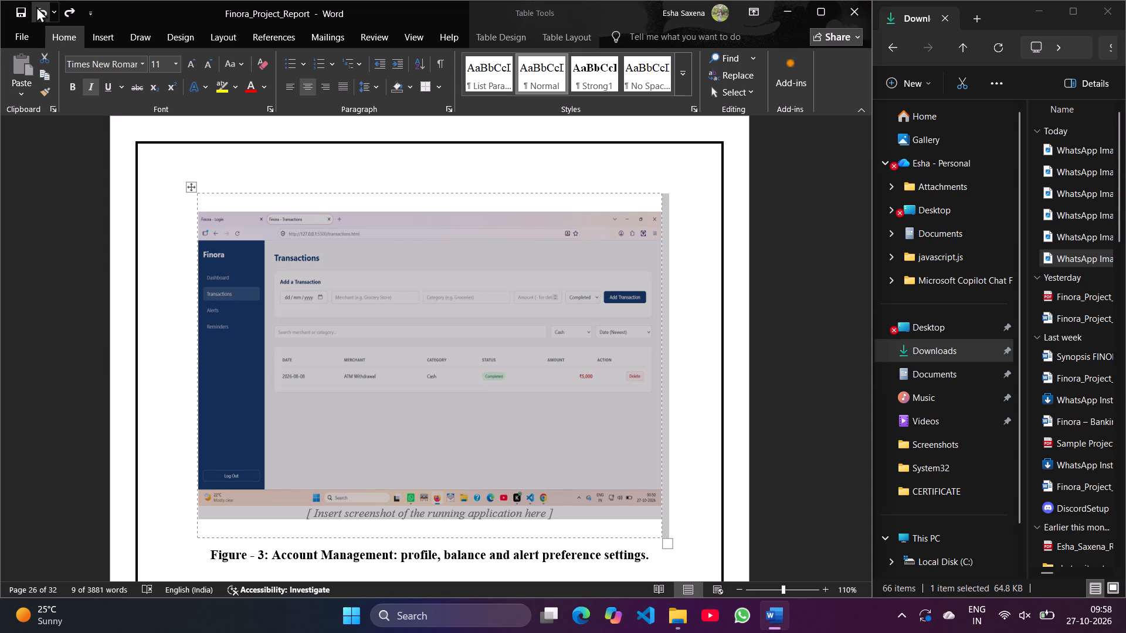
click(36, 6)
click(36, 6)
click(36, 6)
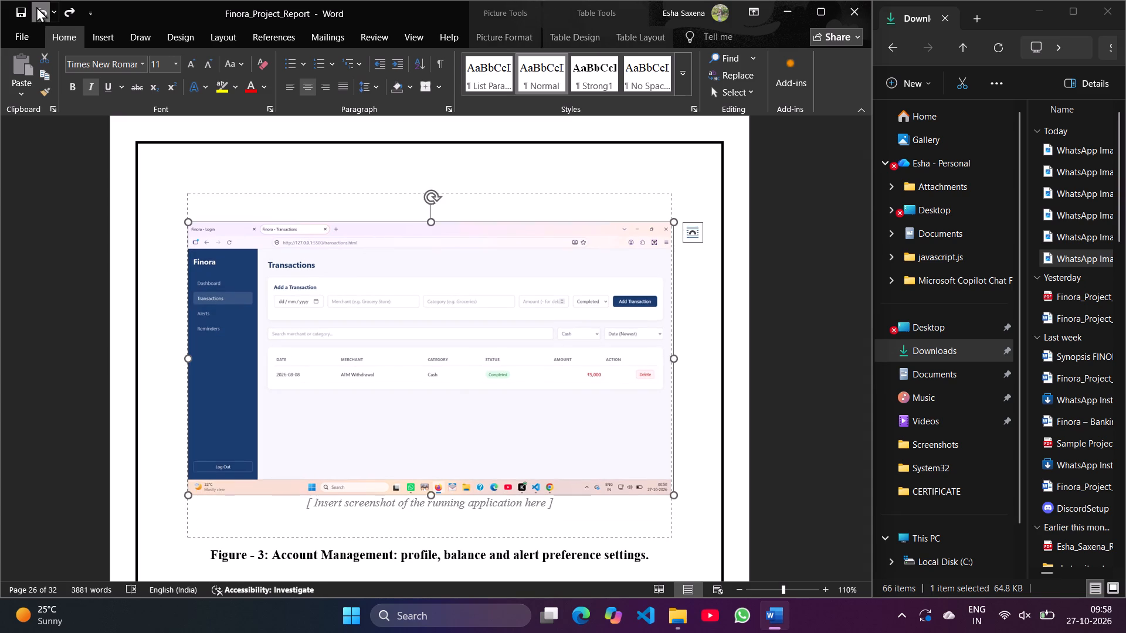
Insert the Alerts image WhatsApp Image 2026-10-27 at 12.51.26 AM from Downloads into the Figure - 3 frame.
click(94, 33)
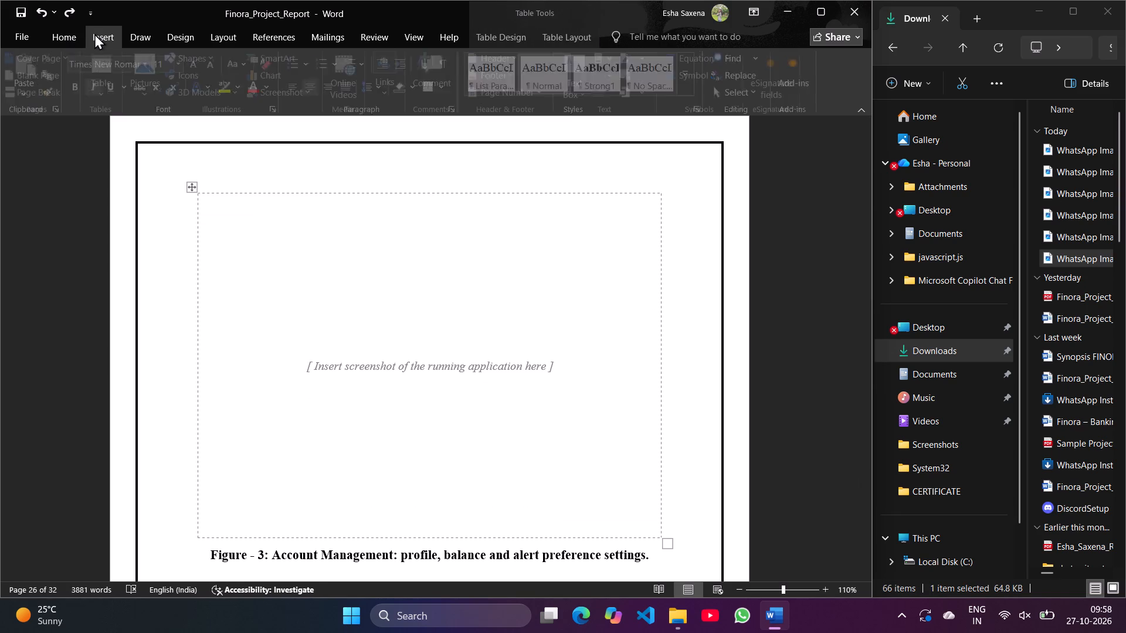
click(148, 82)
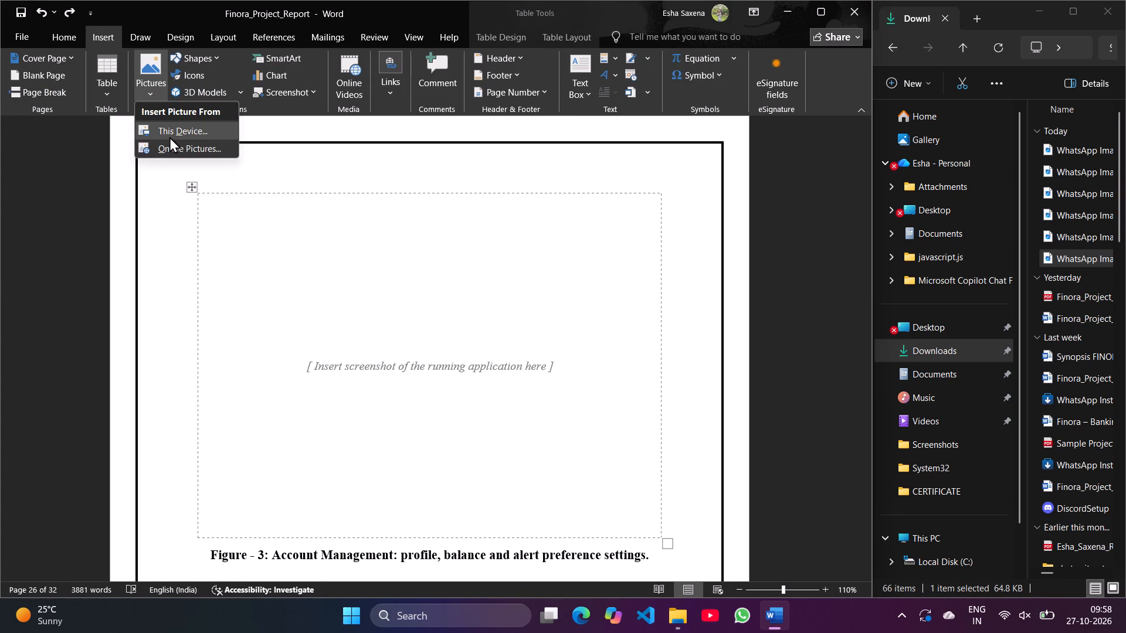
click(170, 131)
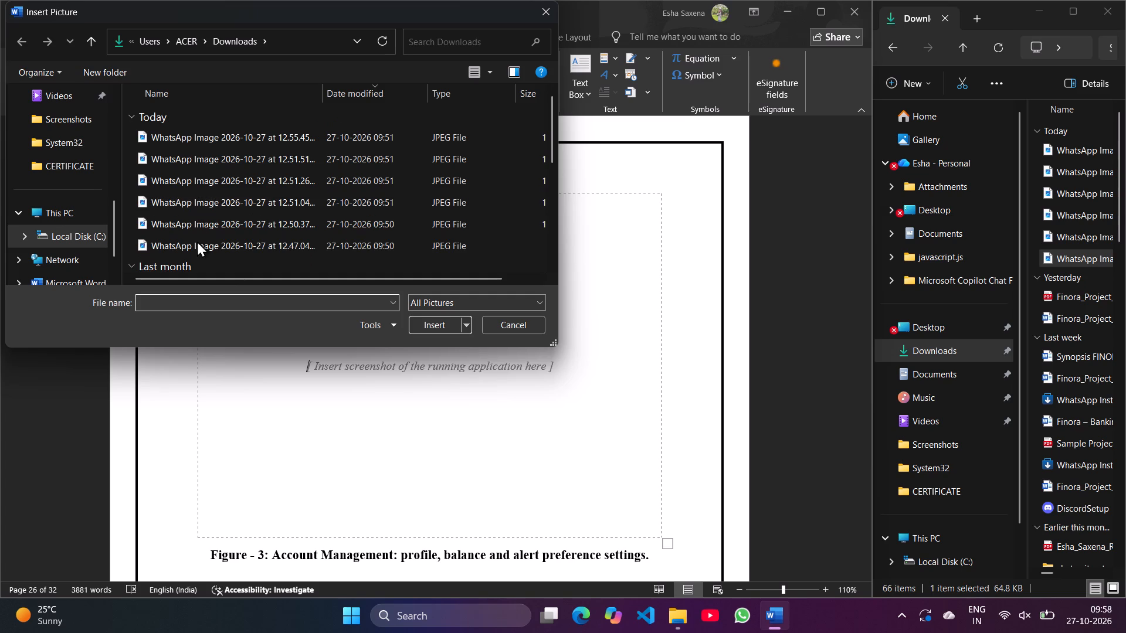
click(182, 179)
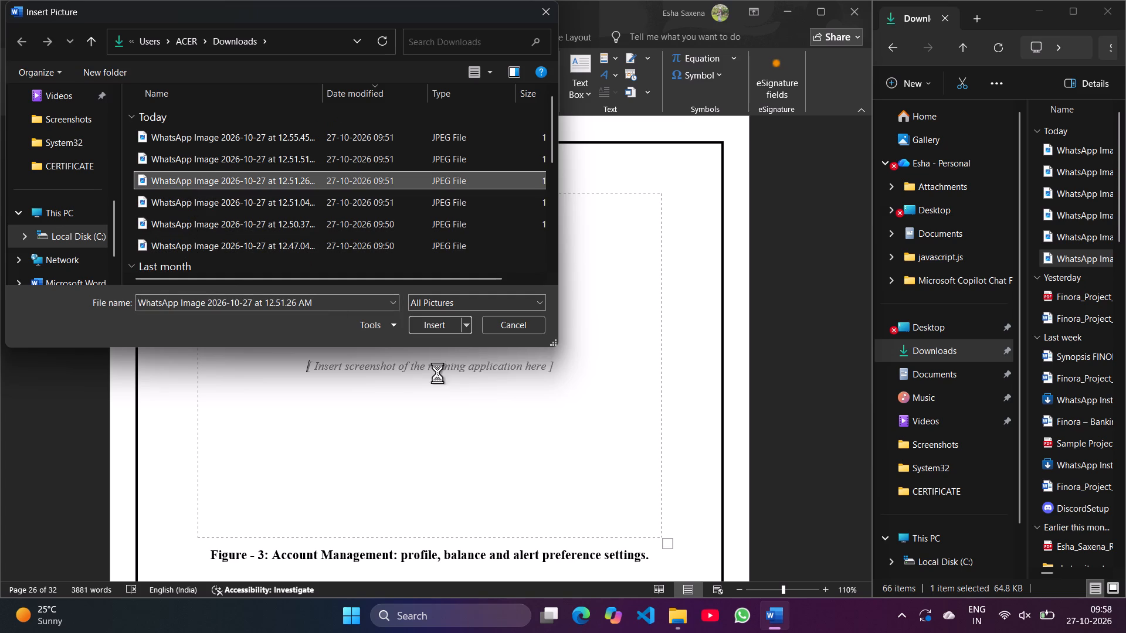
click(431, 326)
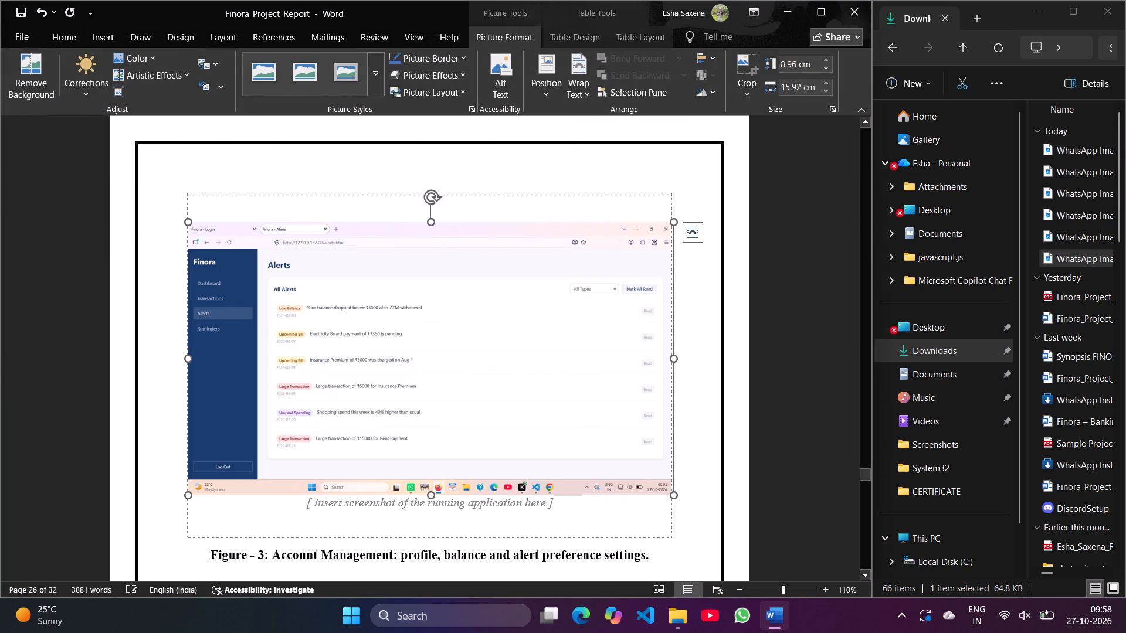
Stretch the Alerts picture vertically to fill more of the Figure - 3 frame, keeping its 15.92 cm width.
click(435, 495)
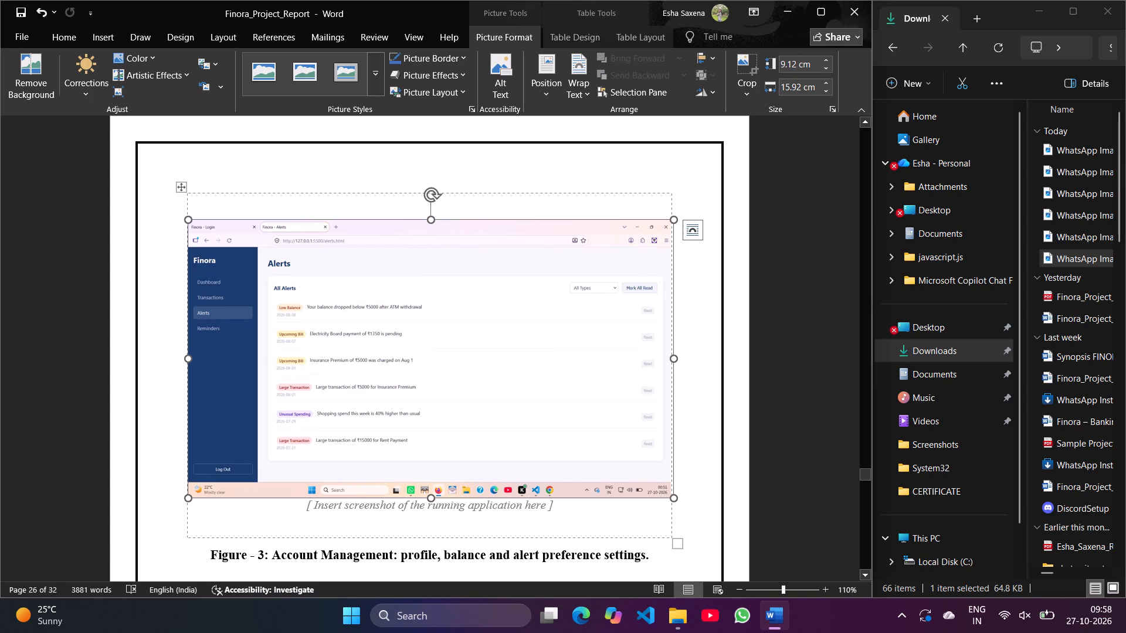
drag(430, 221, 429, 201)
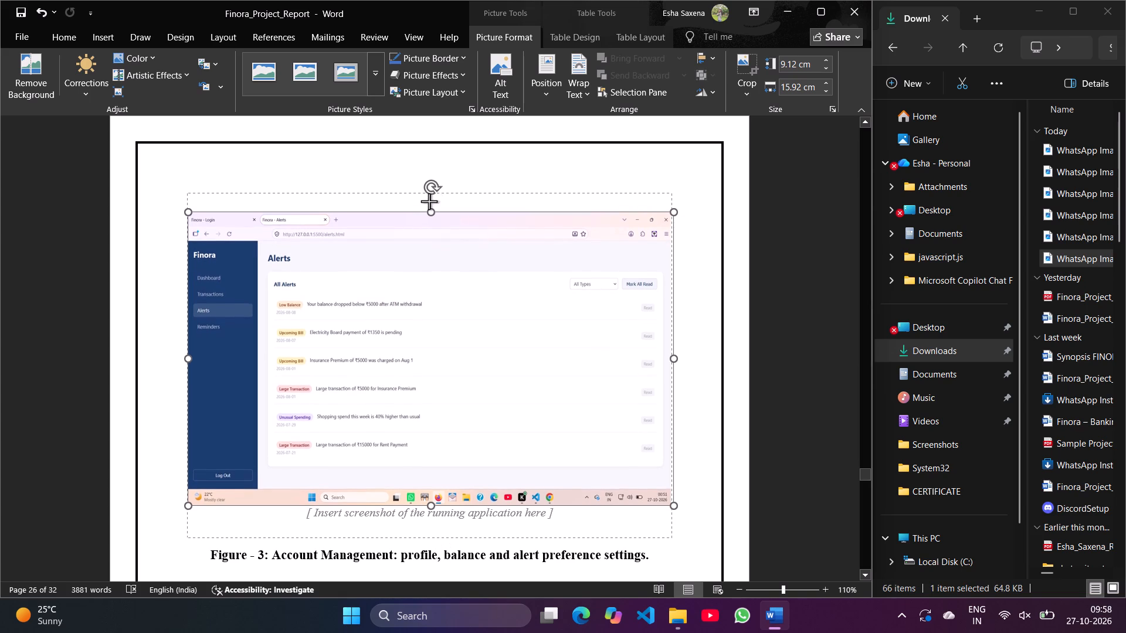
Stretch the Alerts picture in Figure - 3 to 10.1 cm high and shrink its frame to just beneath it.
drag(429, 201, 430, 189)
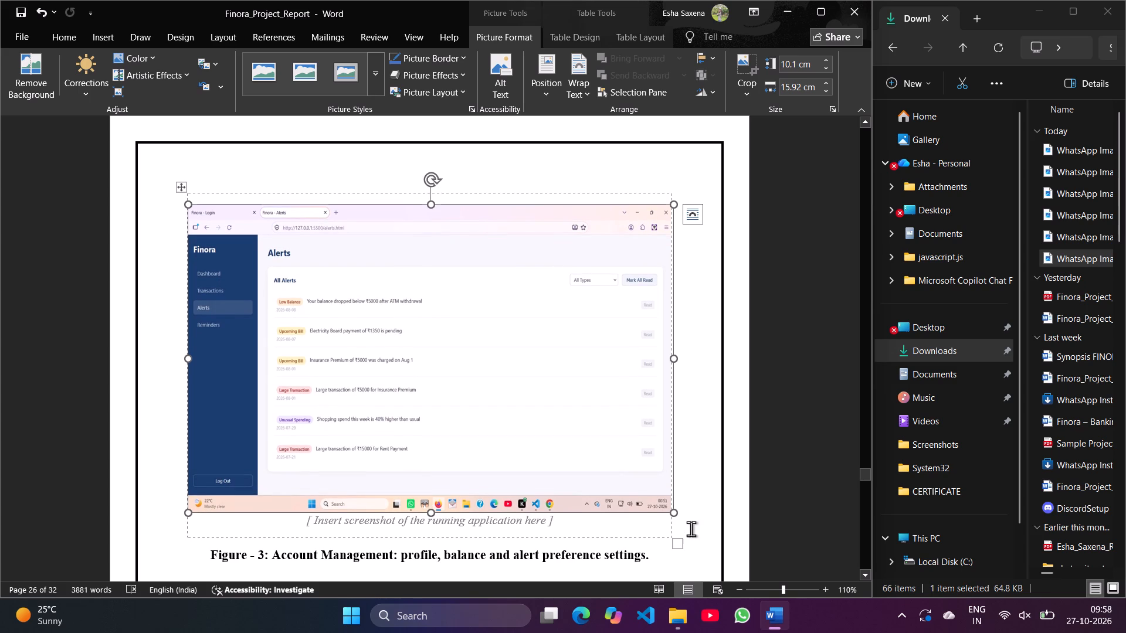
drag(672, 542, 668, 512)
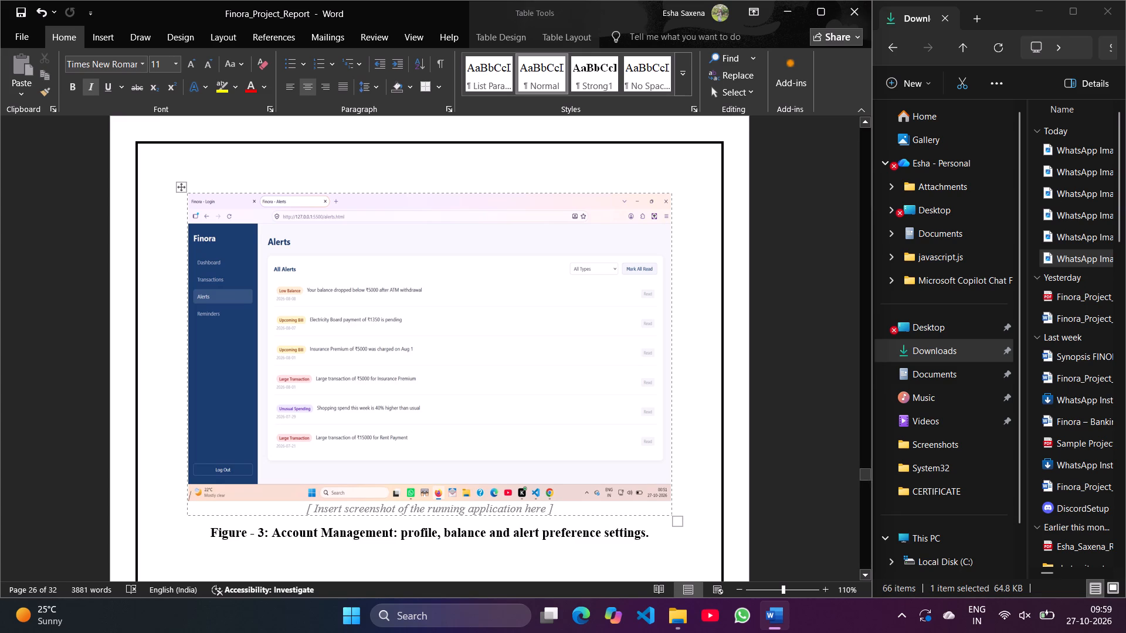
Check the Figure - 4 and Figure - 5 placeholders and preview the three newest WhatsApp images in Downloads for a matching screenshot.
scroll(552, 473, down, 2)
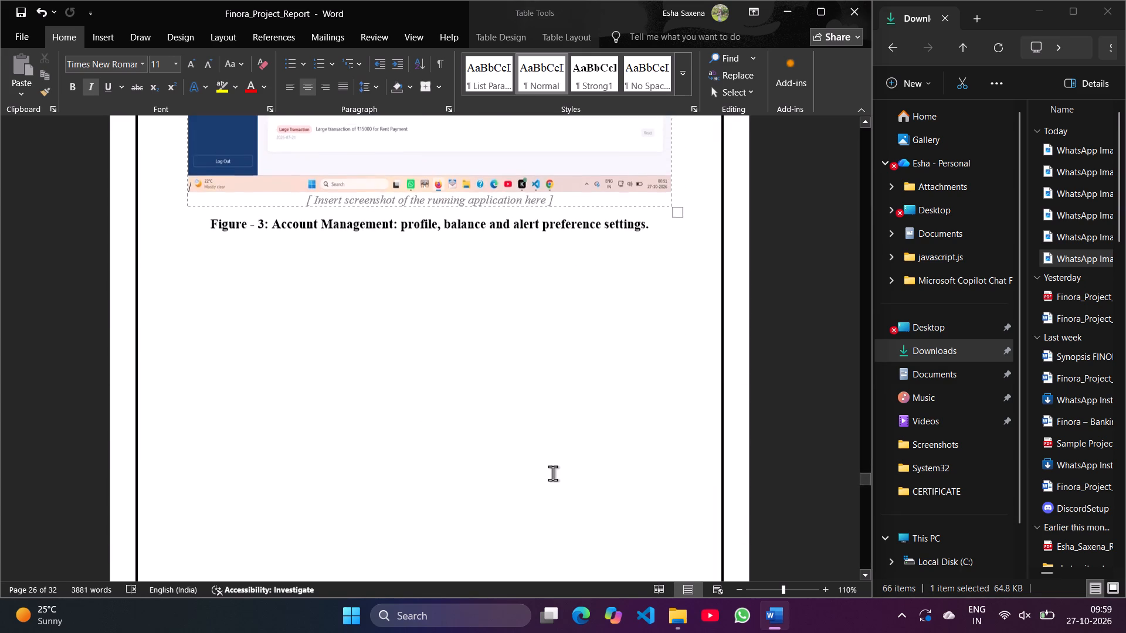
scroll(552, 473, down, 2)
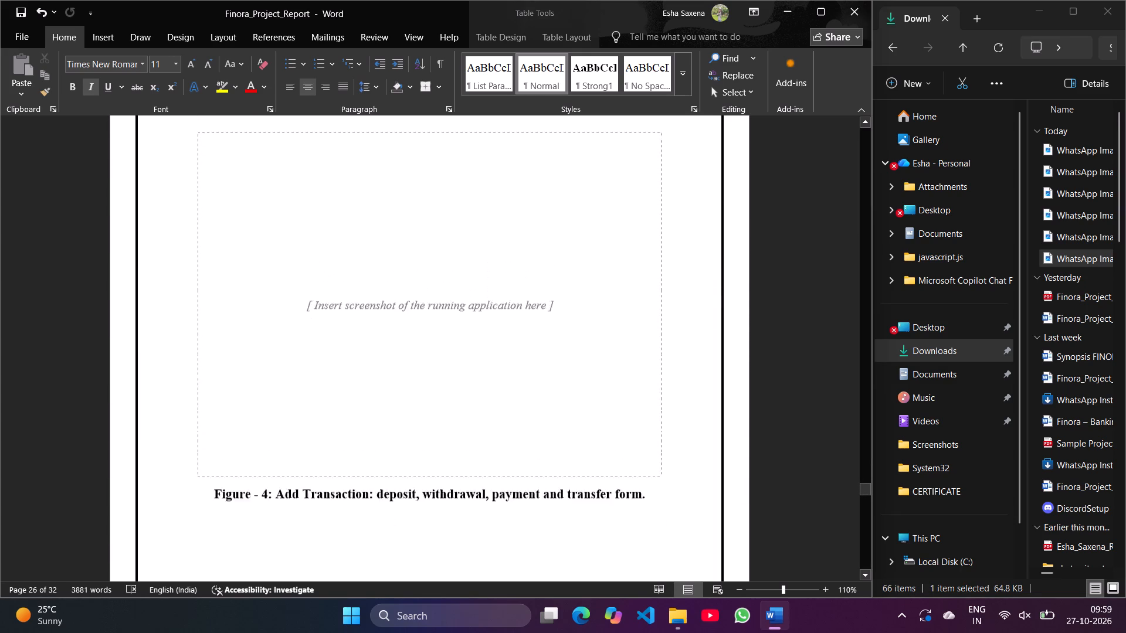
scroll(552, 473, down, 1)
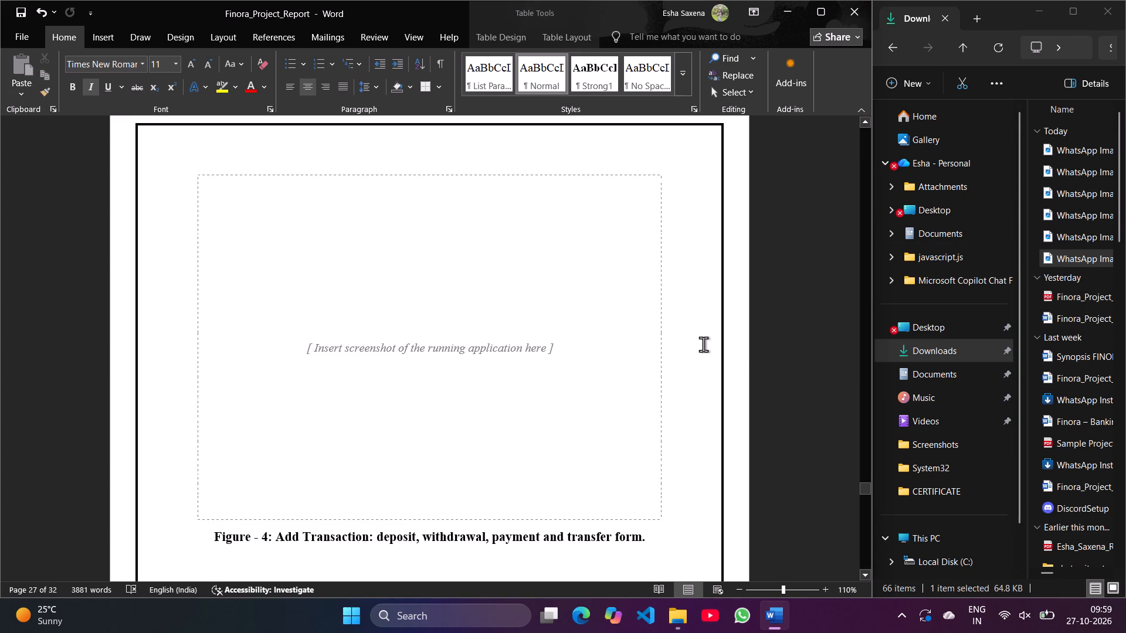
click(347, 329)
click(1050, 151)
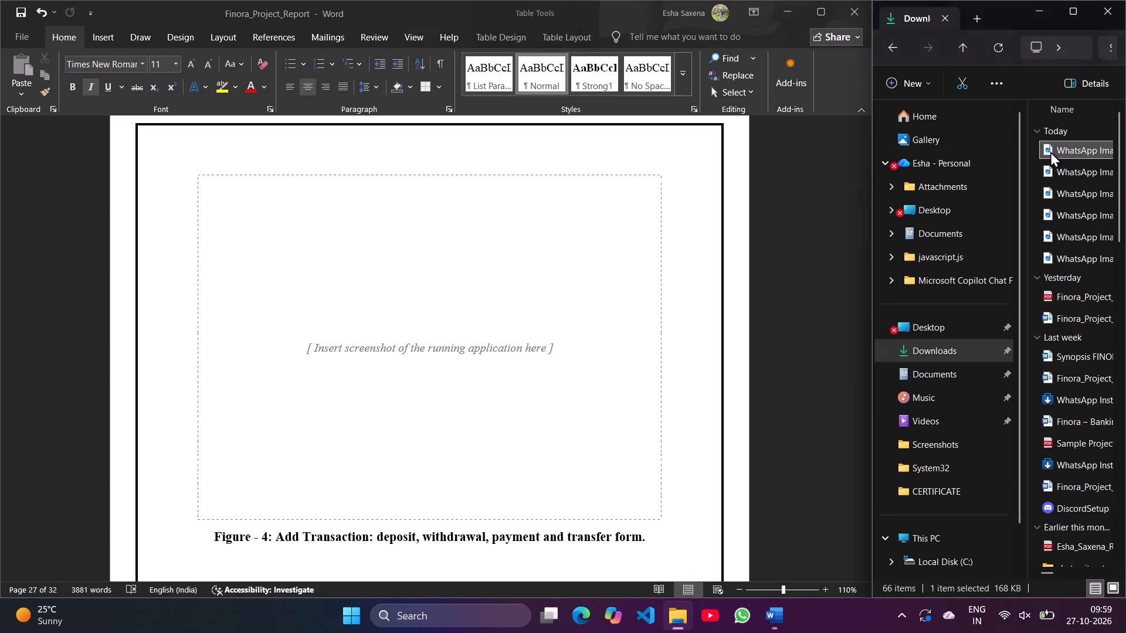
double_click(1050, 151)
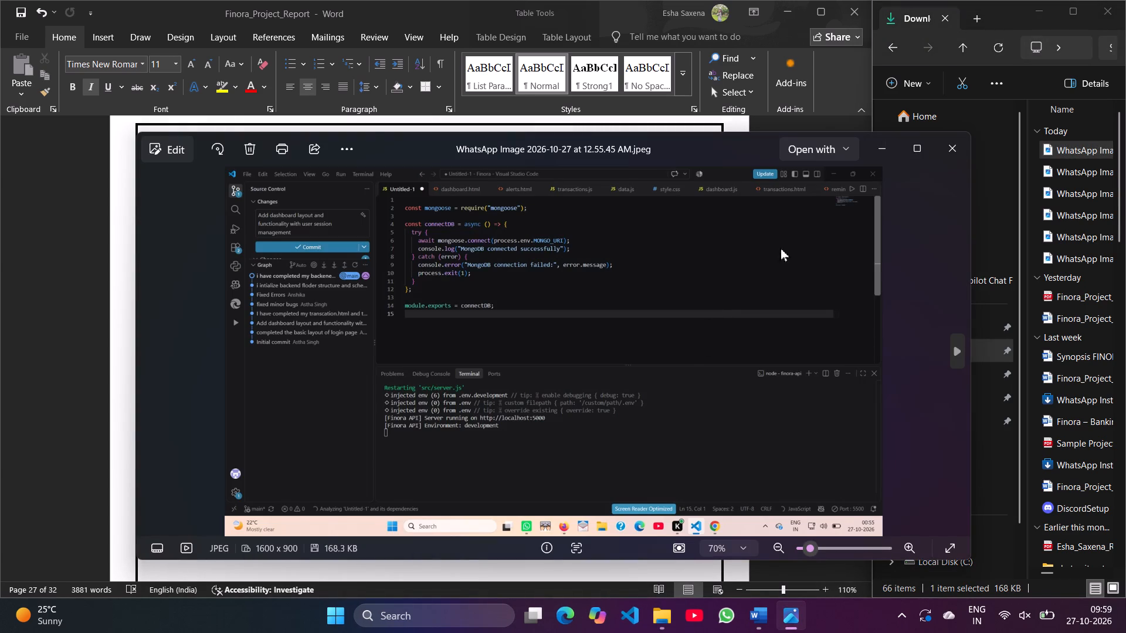
click(952, 142)
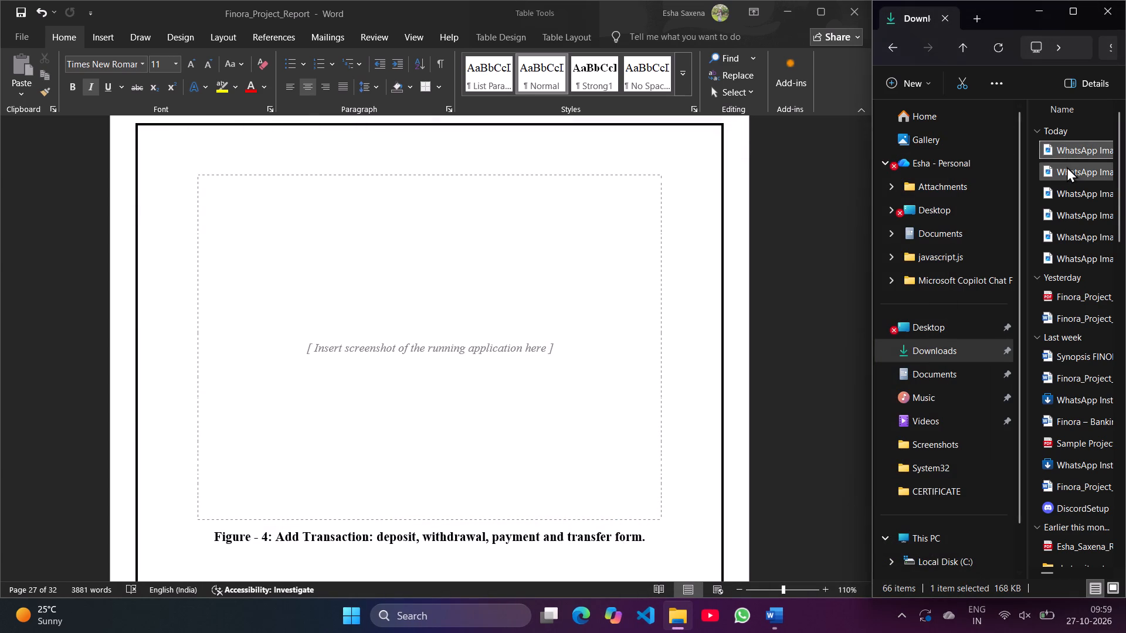
double_click(1067, 166)
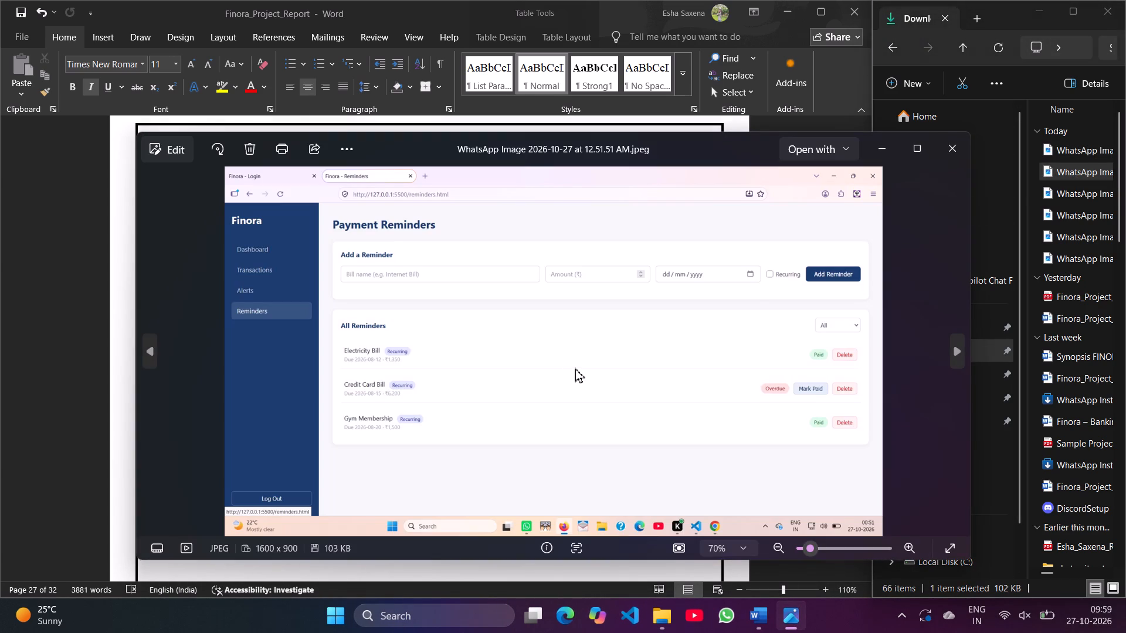
click(952, 145)
scroll(671, 388, down, 1)
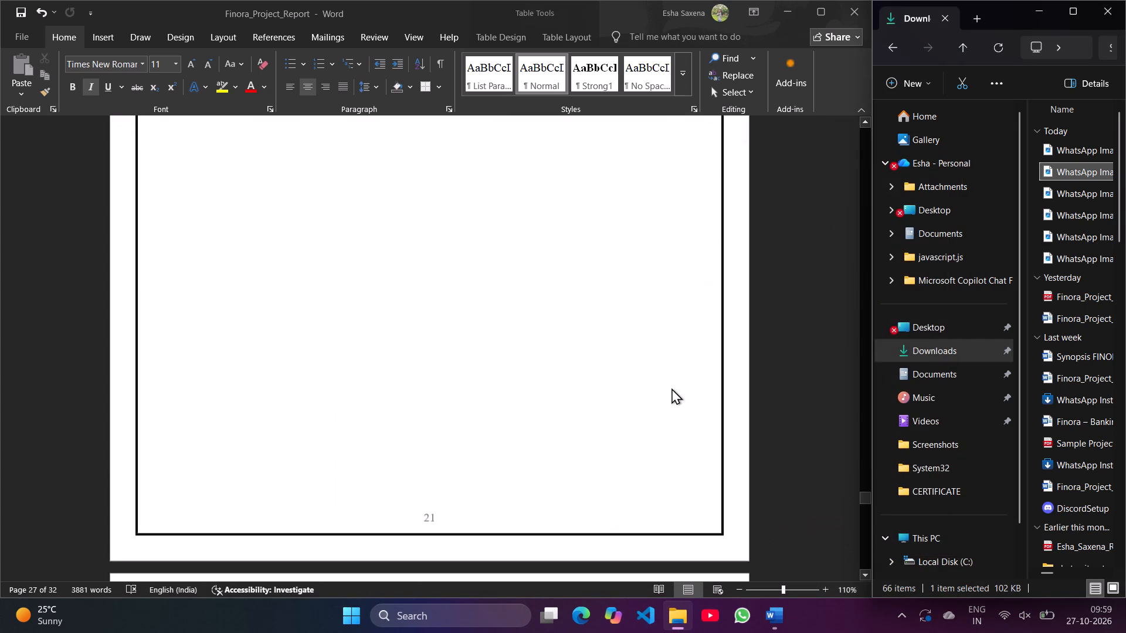
scroll(671, 388, down, 1)
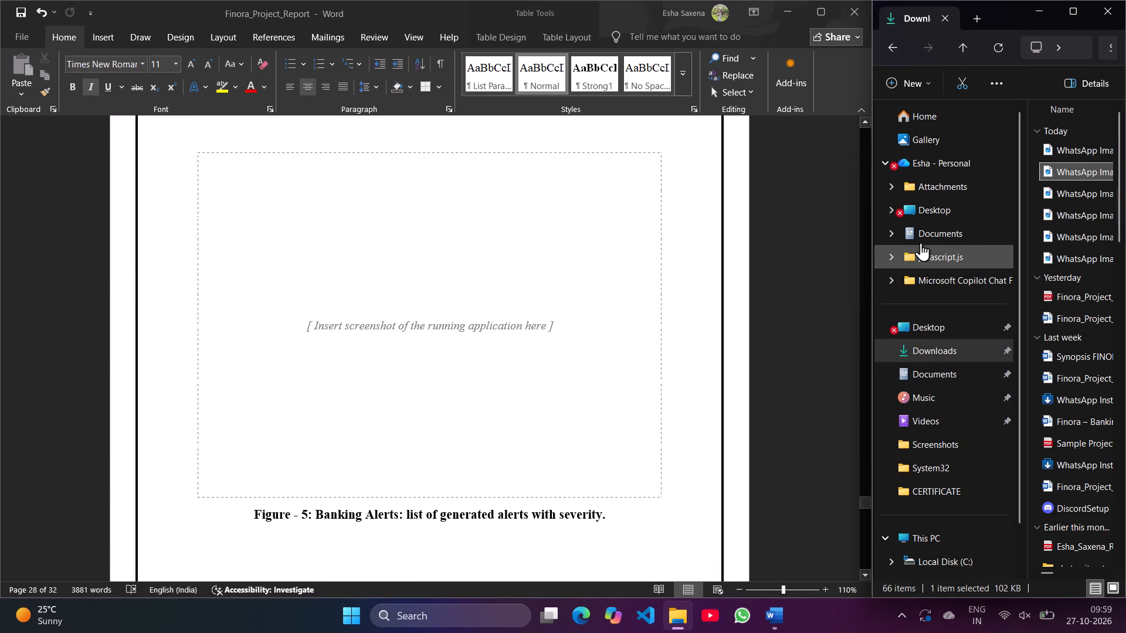
double_click(1059, 186)
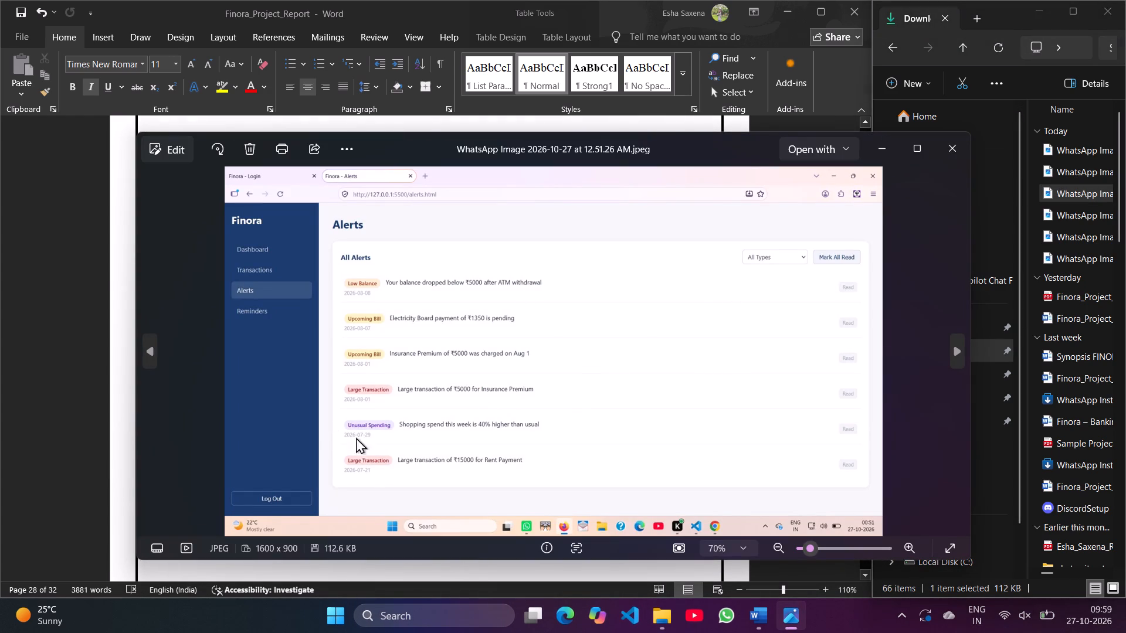
click(954, 142)
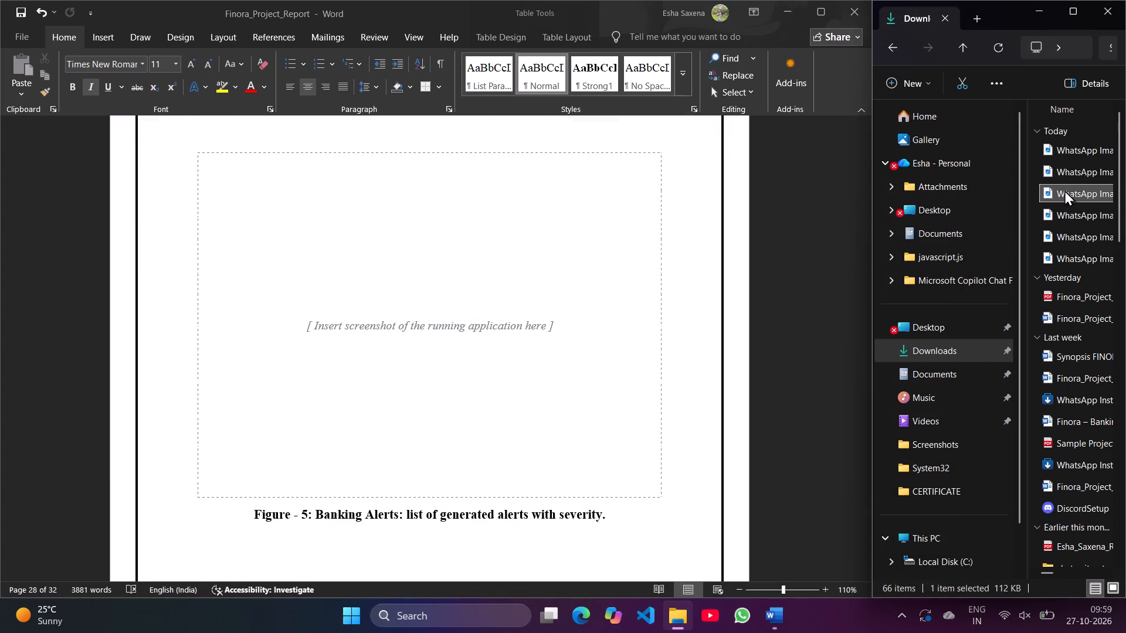
Insert the Payment Reminders screenshot, the WhatsApp image of 12.51.51 AM from Downloads, at the placeholder text in the Figure - 5 frame.
drag(1053, 190, 1000, 199)
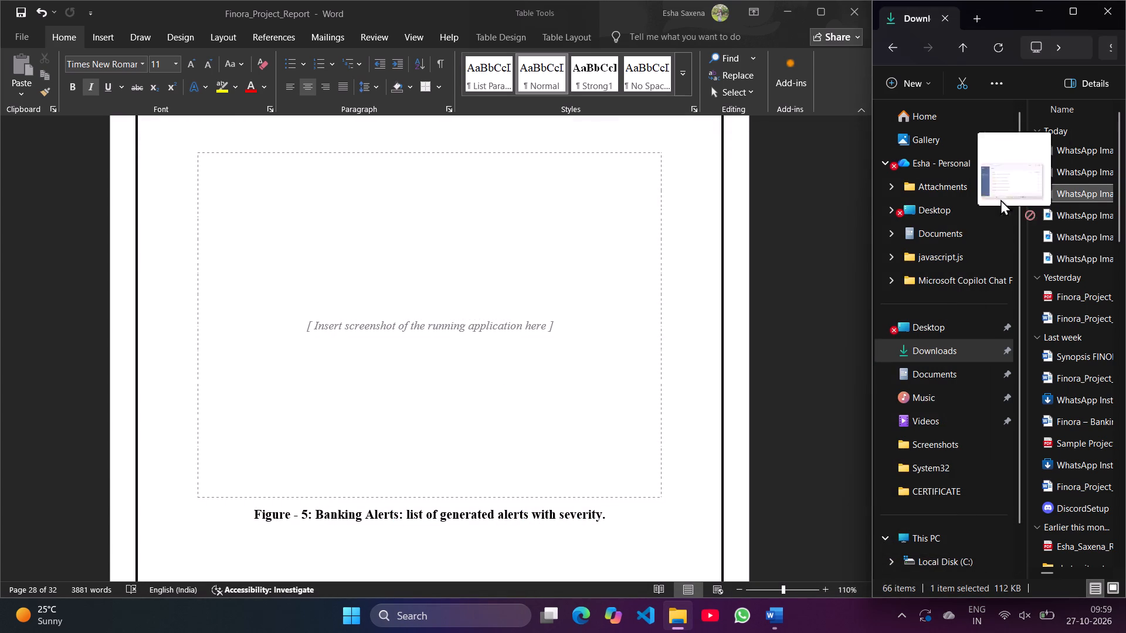
drag(1000, 199, 459, 383)
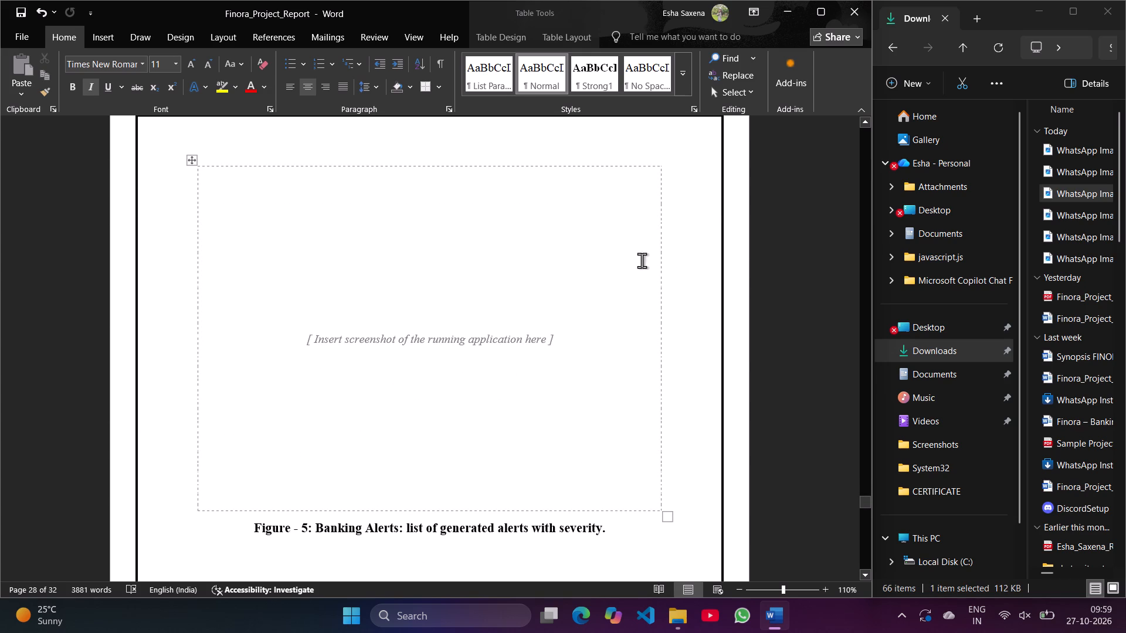
click(100, 35)
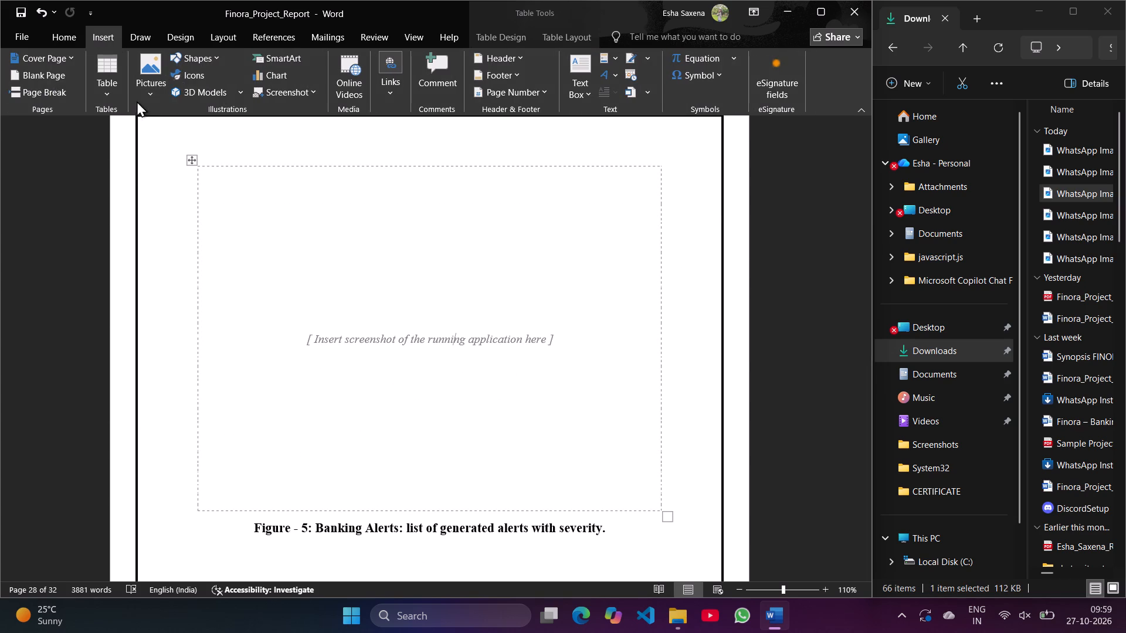
click(144, 95)
click(151, 128)
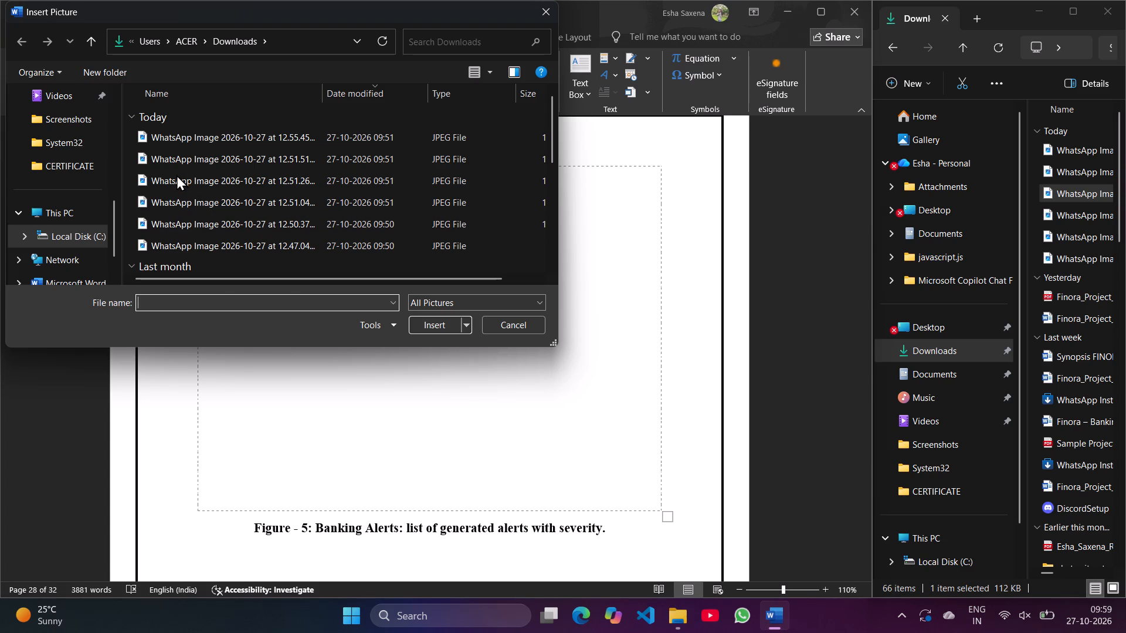
click(175, 159)
click(415, 324)
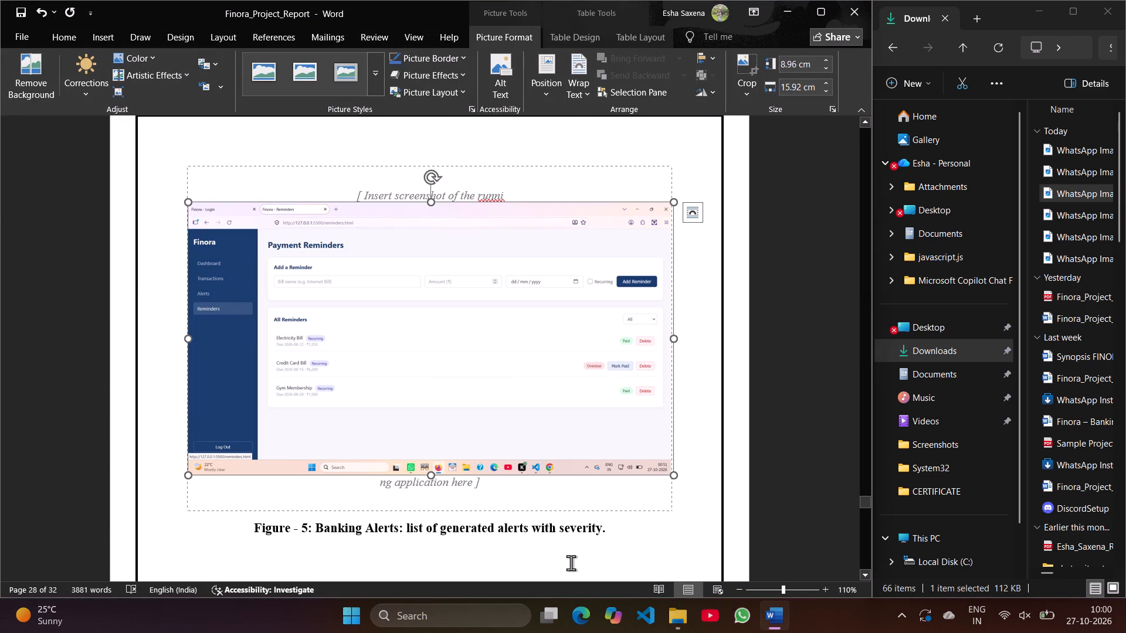
Stretch the Payment Reminders picture in the Figure - 5 frame to about 10.7 cm high, keeping its width.
drag(429, 480, 430, 505)
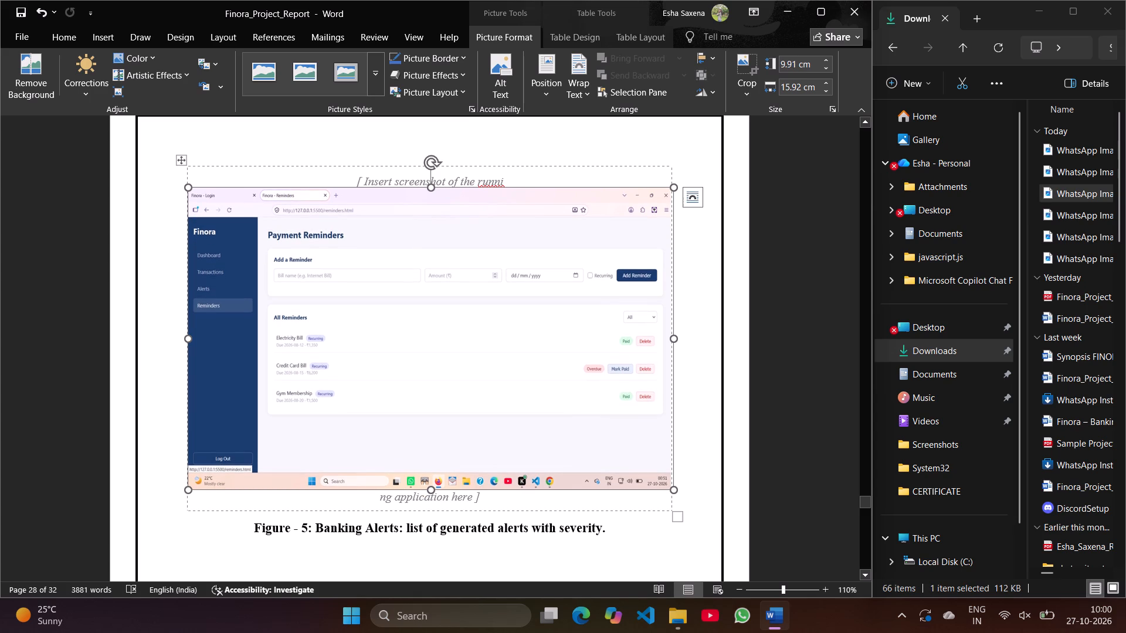
click(439, 190)
drag(433, 185, 430, 163)
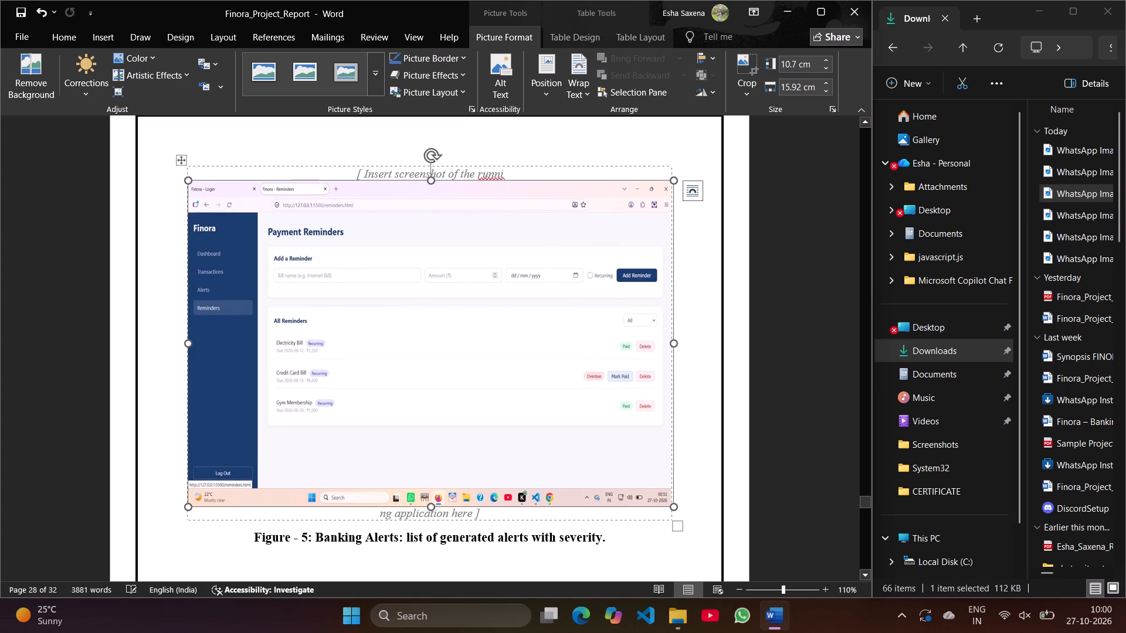
Examine the filled Figure - 4 and Figure - 5 and the remaining placeholders in Figure - 6 and Figure - 7.
scroll(463, 213, down, 1)
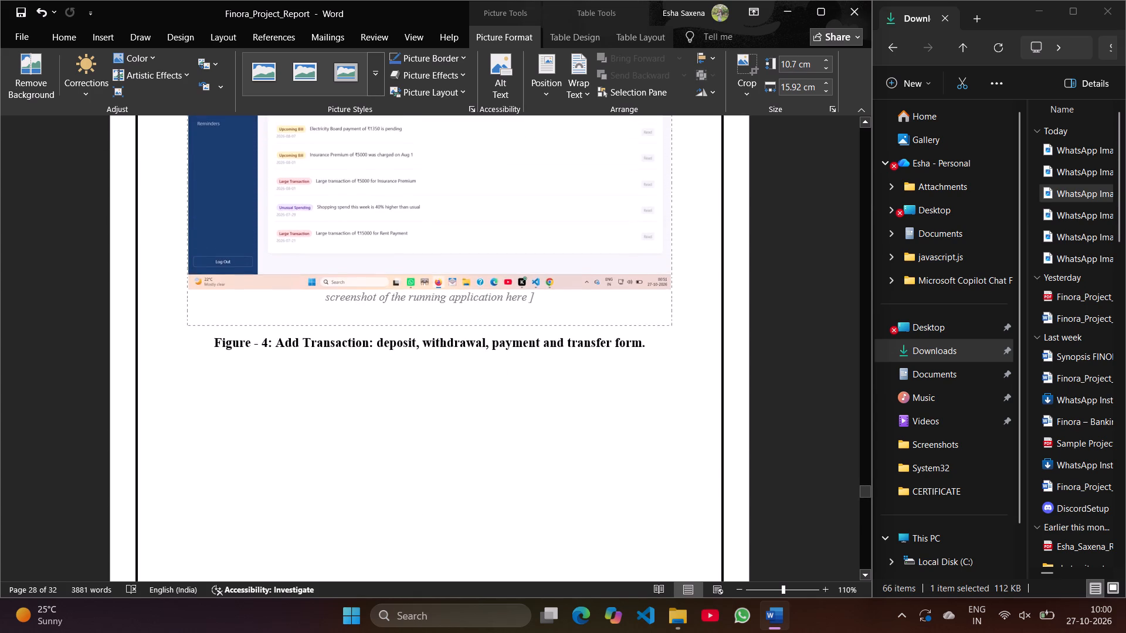
scroll(463, 213, down, 2)
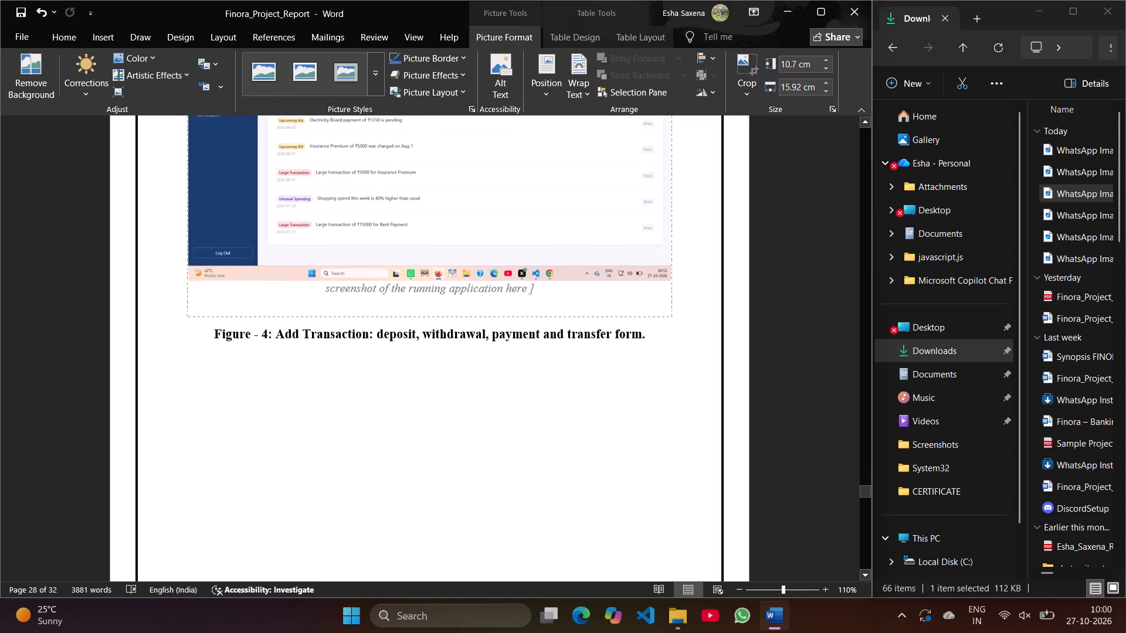
scroll(463, 213, down, 1)
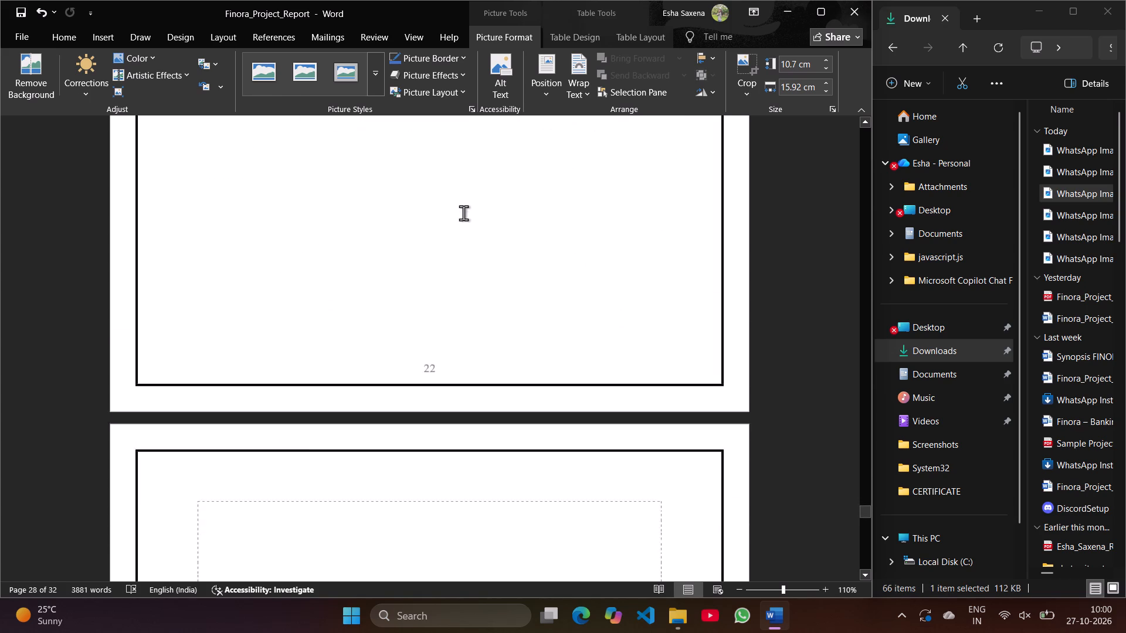
scroll(463, 213, down, 1)
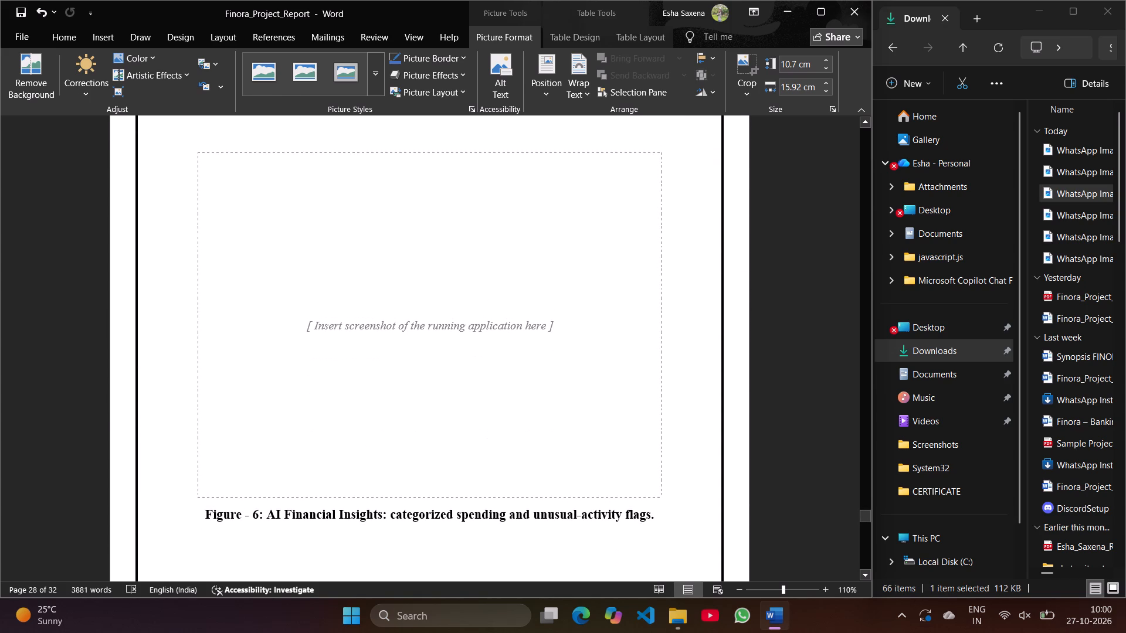
scroll(428, 268, up, 2)
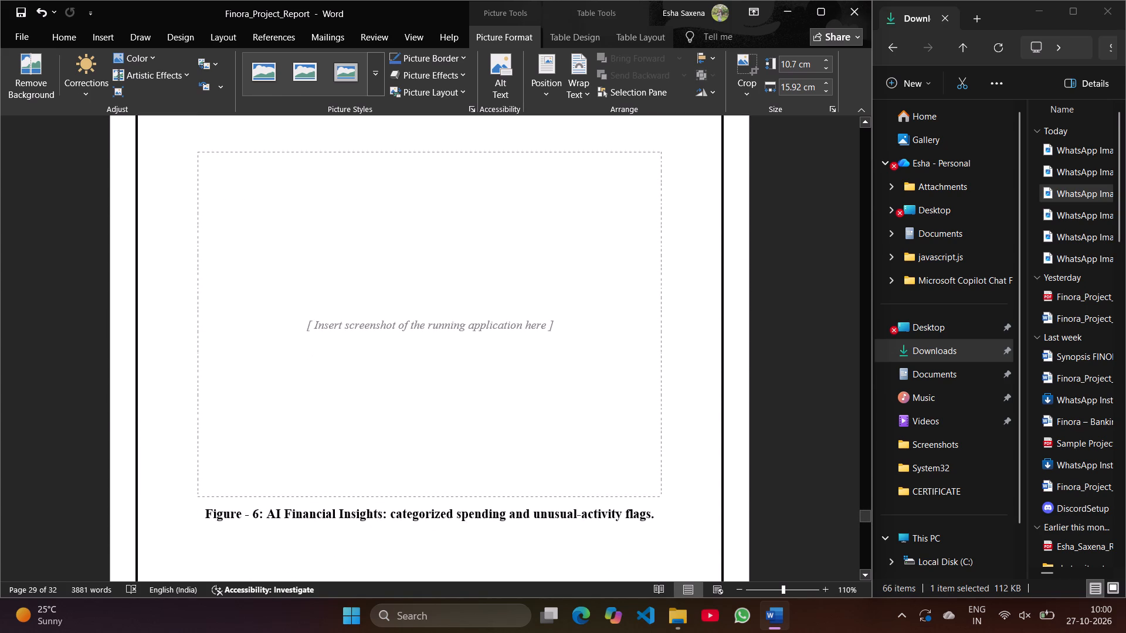
scroll(428, 268, up, 2)
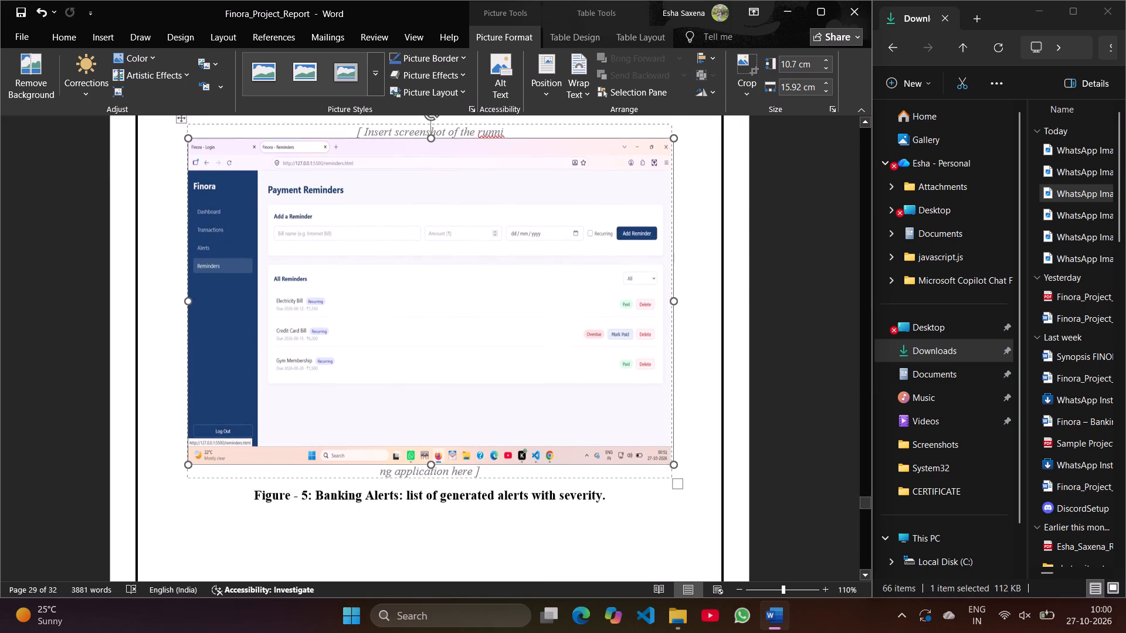
scroll(428, 268, up, 1)
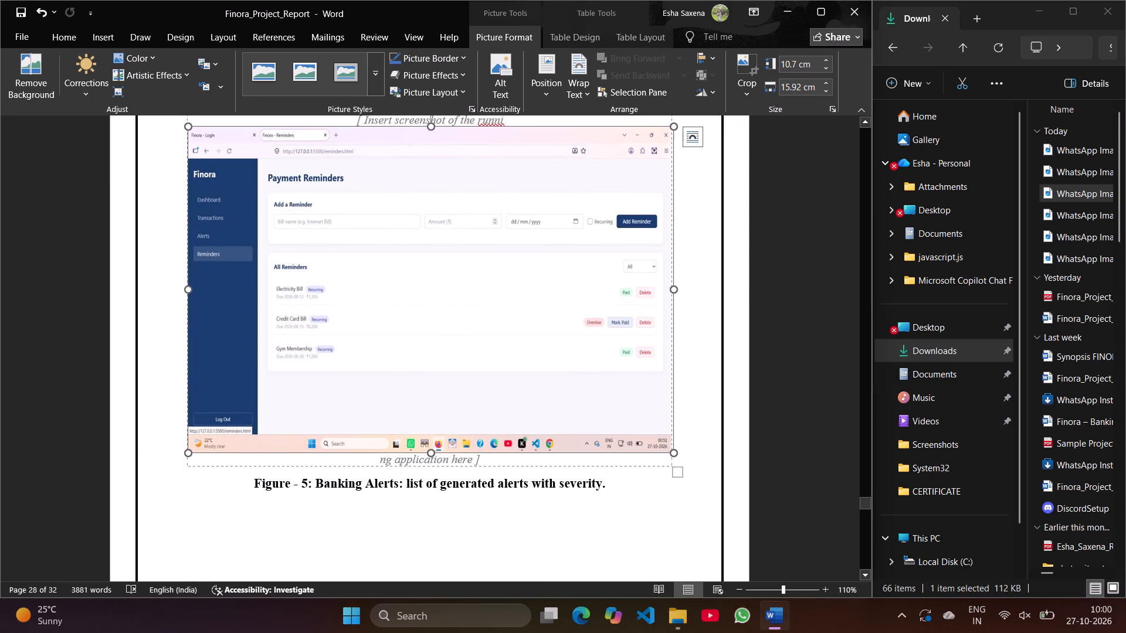
scroll(381, 362, up, 1)
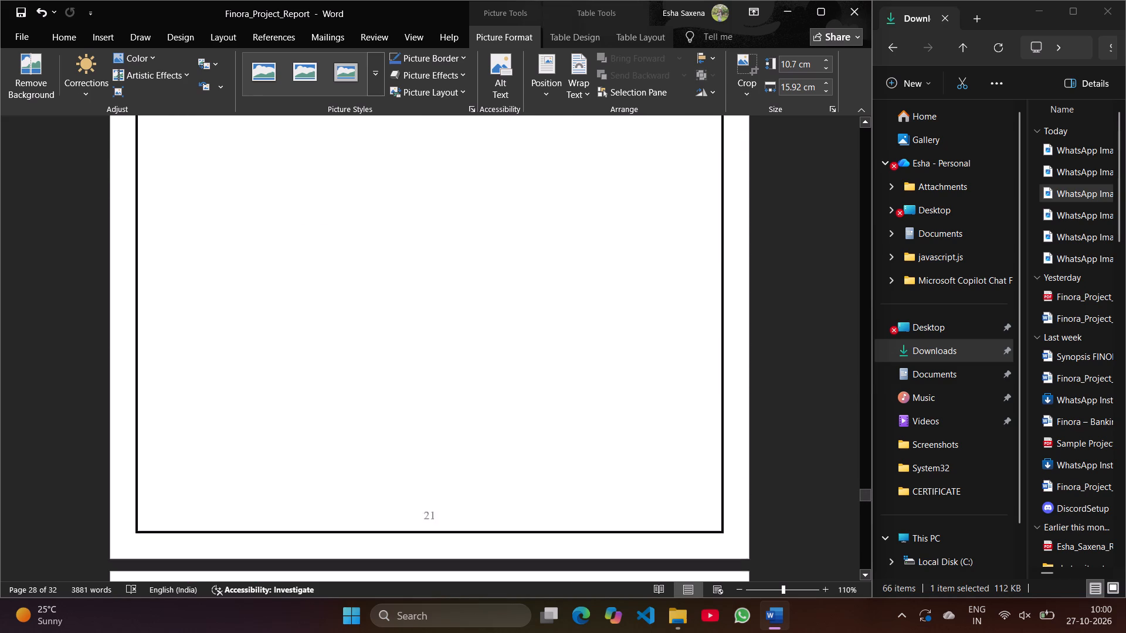
scroll(381, 362, up, 1)
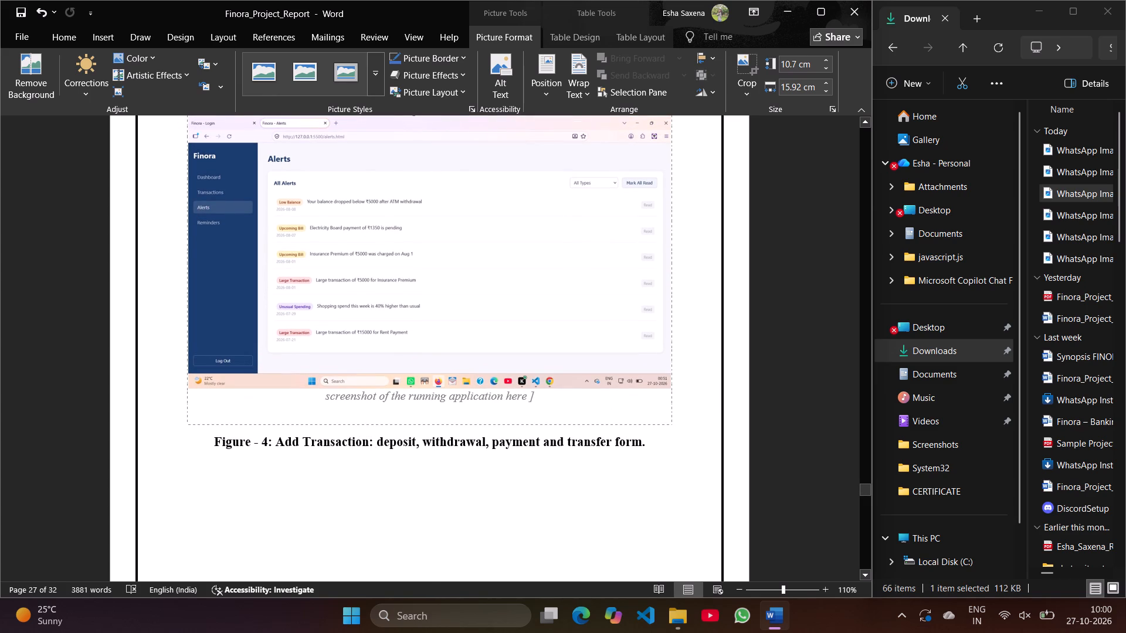
scroll(453, 221, down, 1)
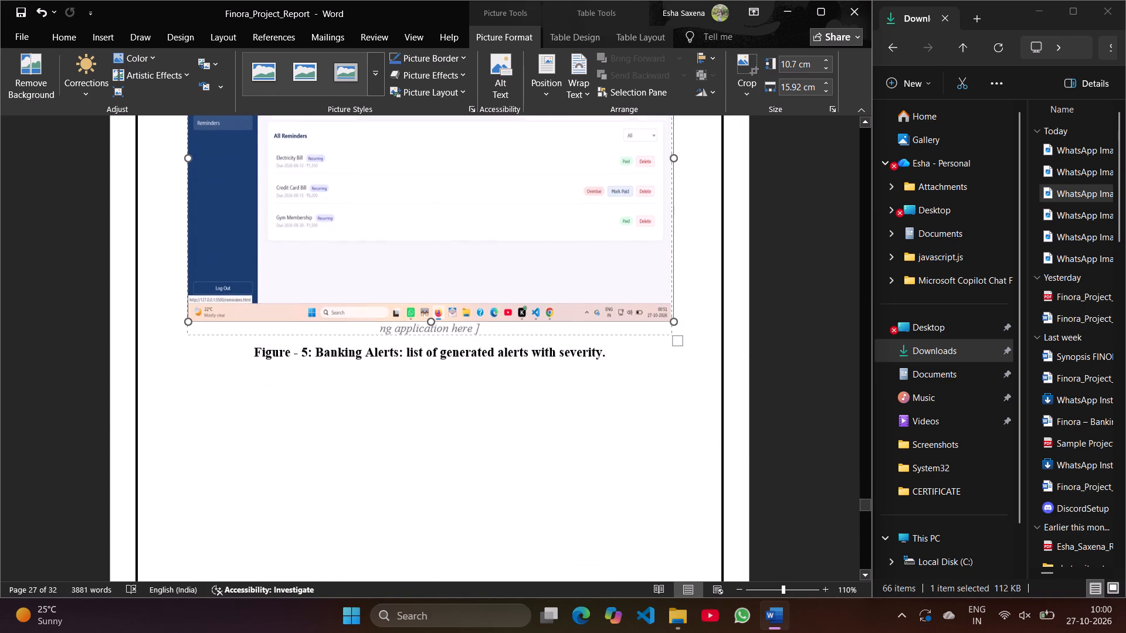
scroll(453, 221, down, 1)
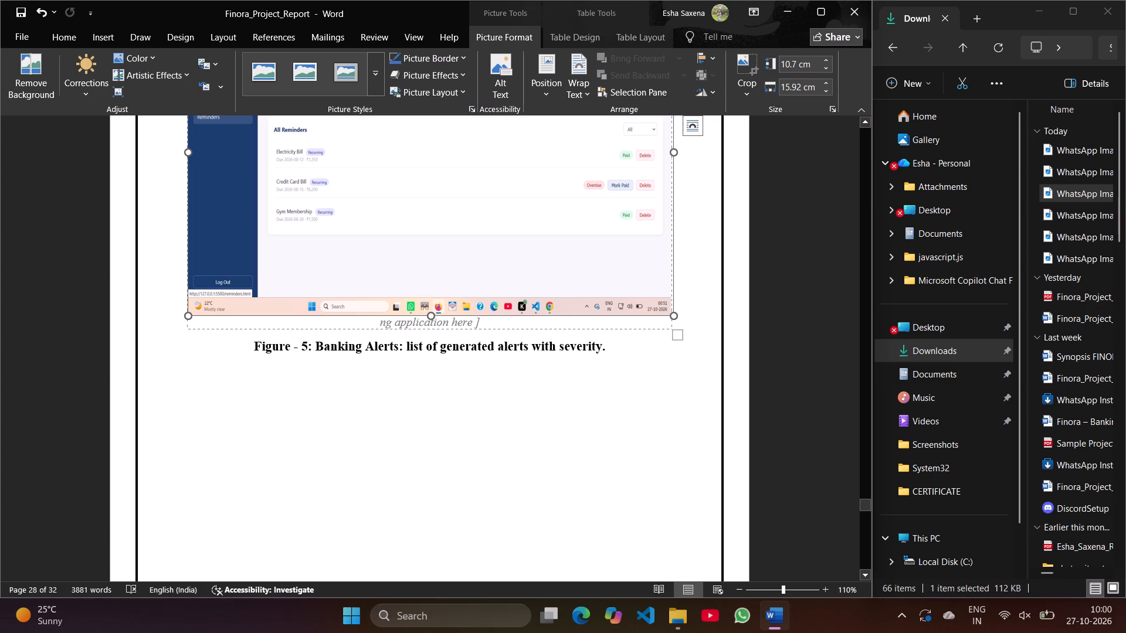
Review the filled Figure - 4 and Figure - 5 and the placeholders in Figure - 6 and Figure - 7.
scroll(506, 229, up, 1)
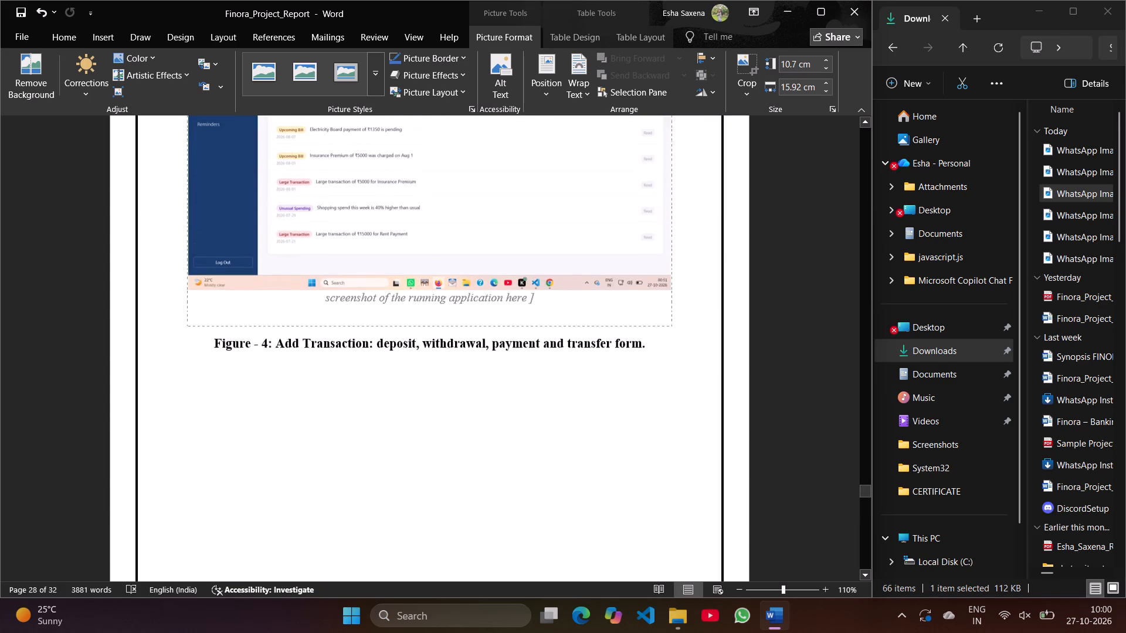
scroll(506, 229, up, 1)
scroll(506, 229, down, 1)
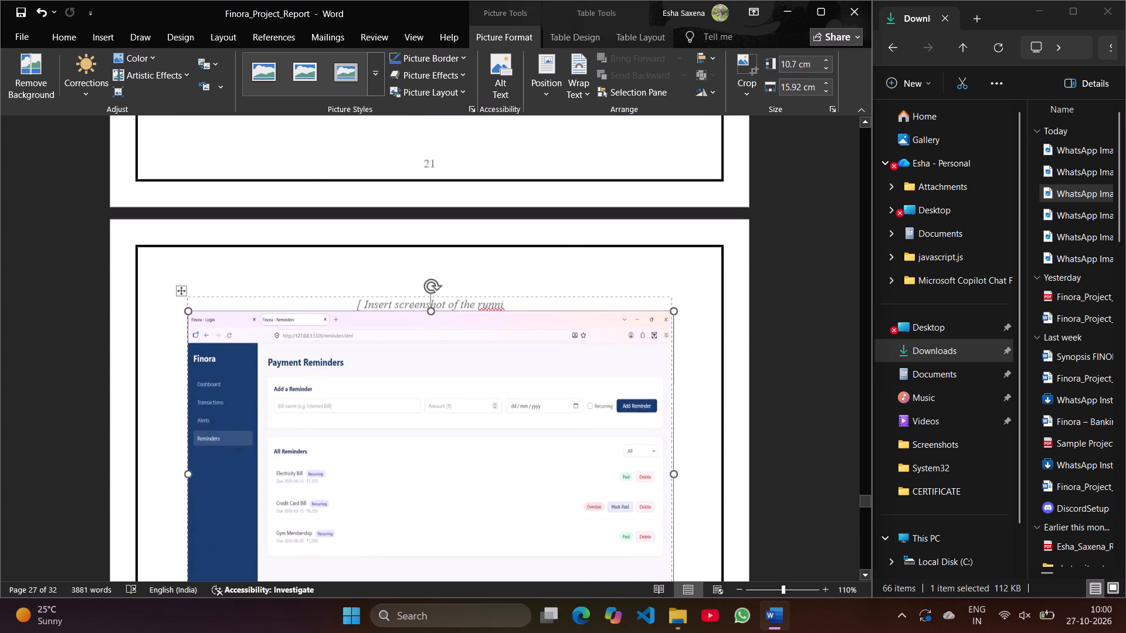
scroll(506, 229, down, 1)
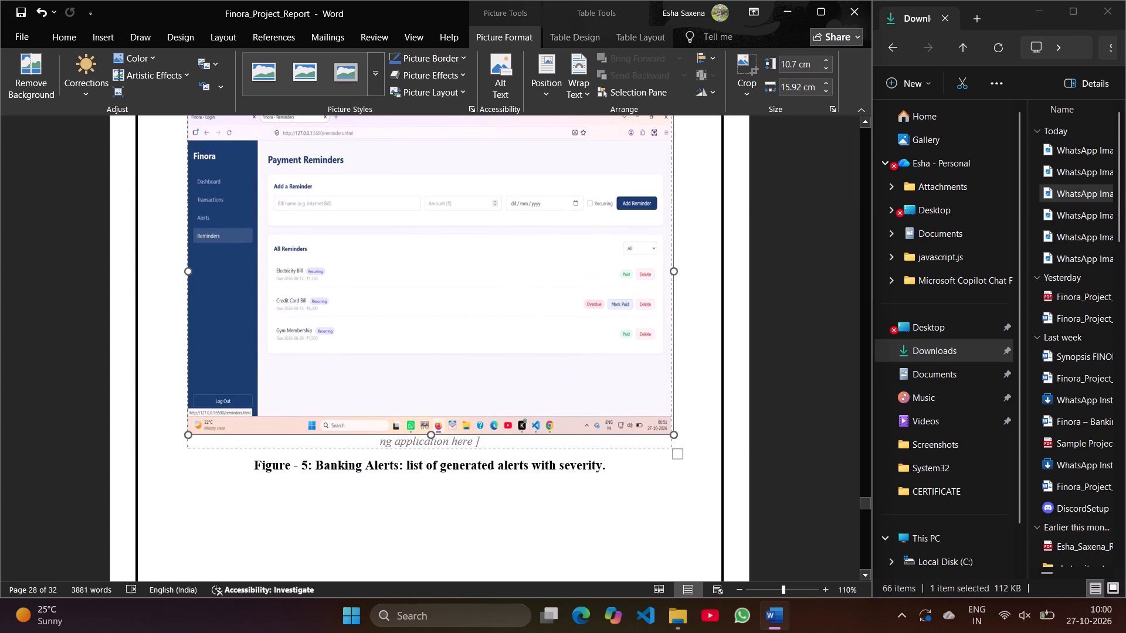
scroll(506, 229, up, 1)
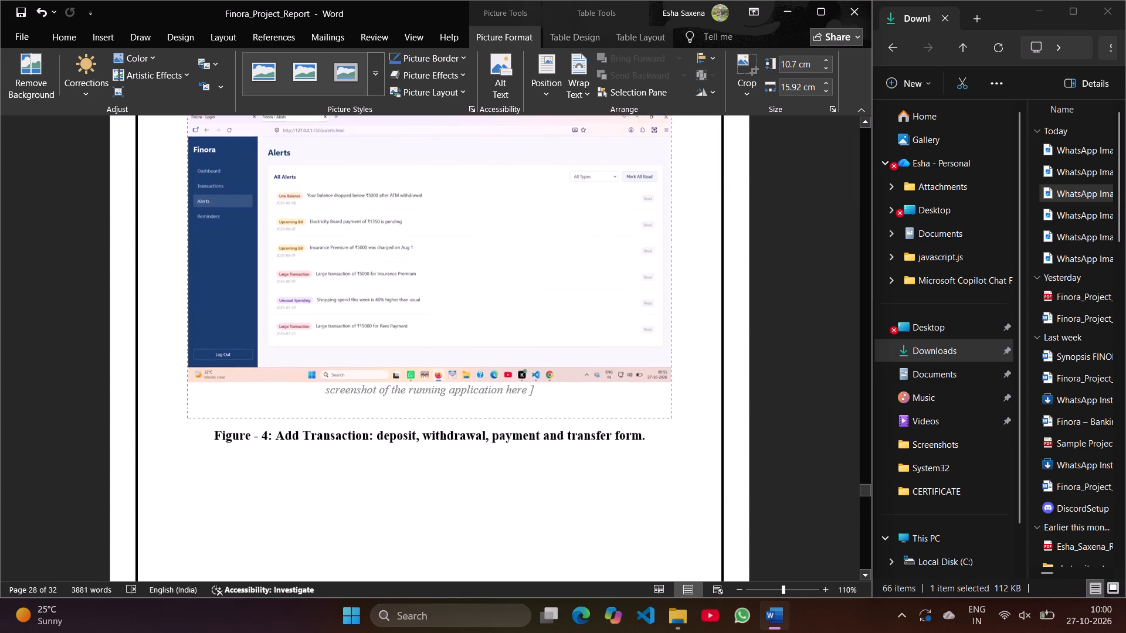
scroll(506, 229, up, 1)
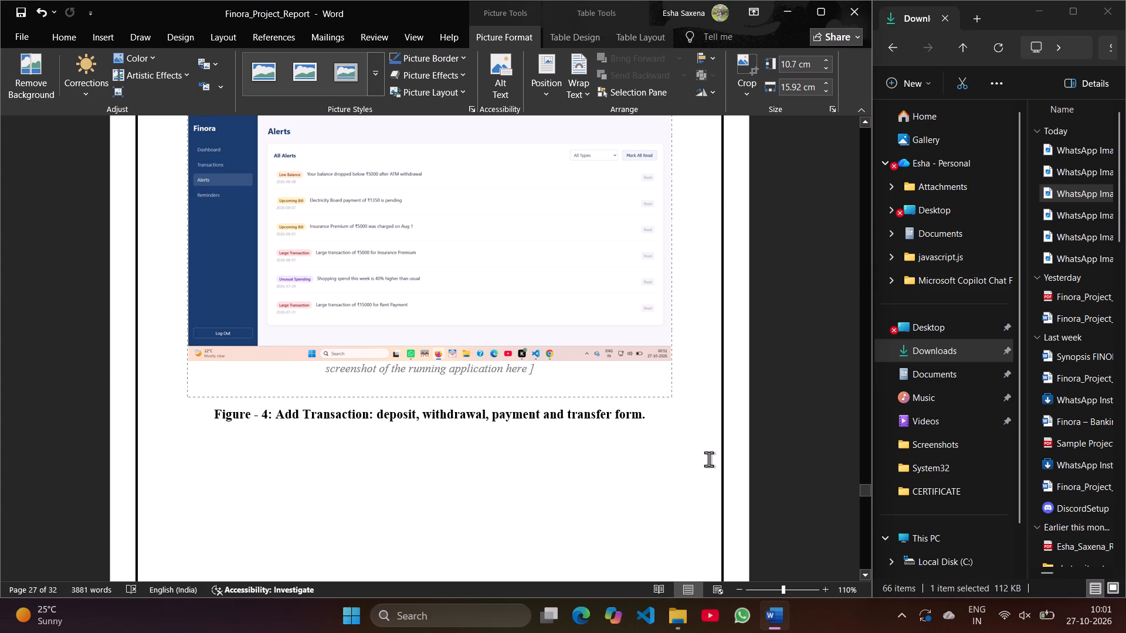
scroll(710, 520, down, 2)
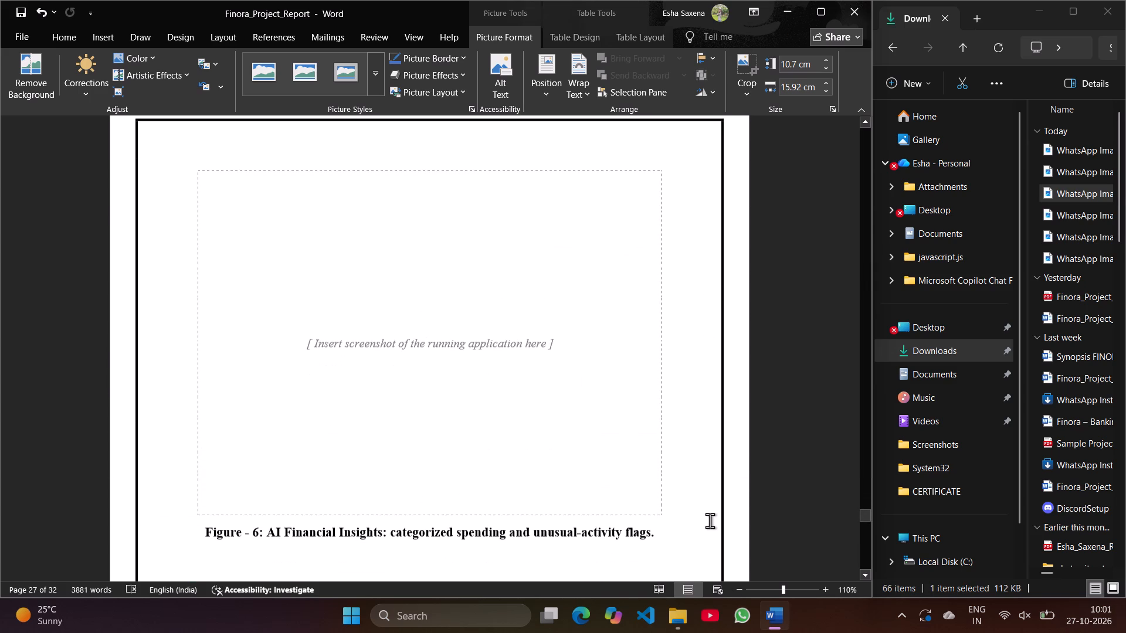
scroll(710, 520, down, 1)
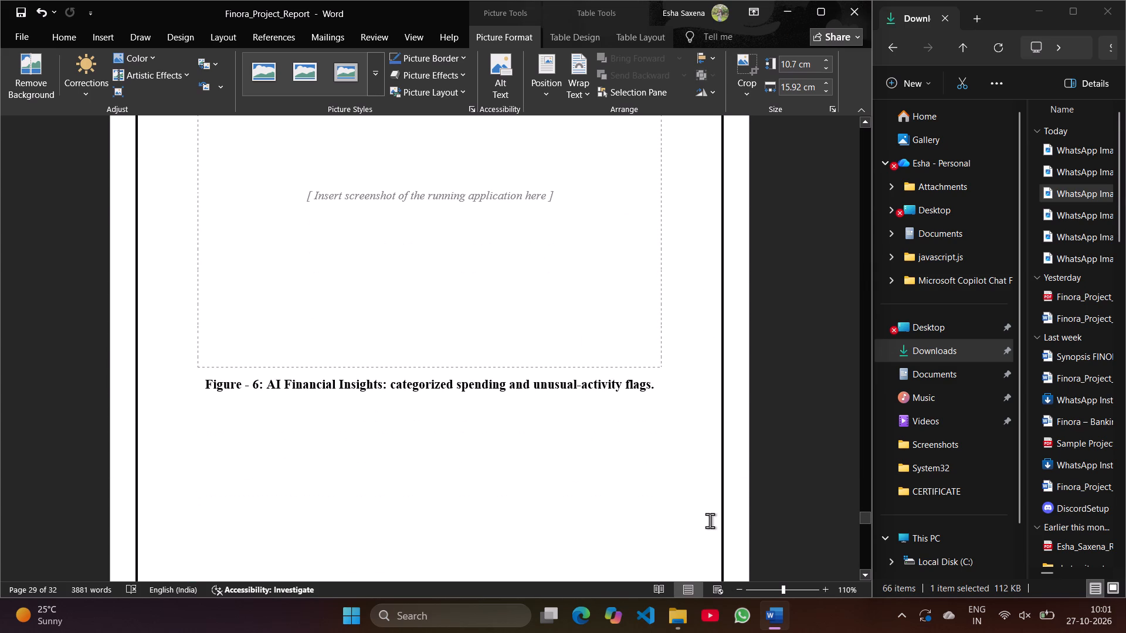
scroll(710, 520, left, 1)
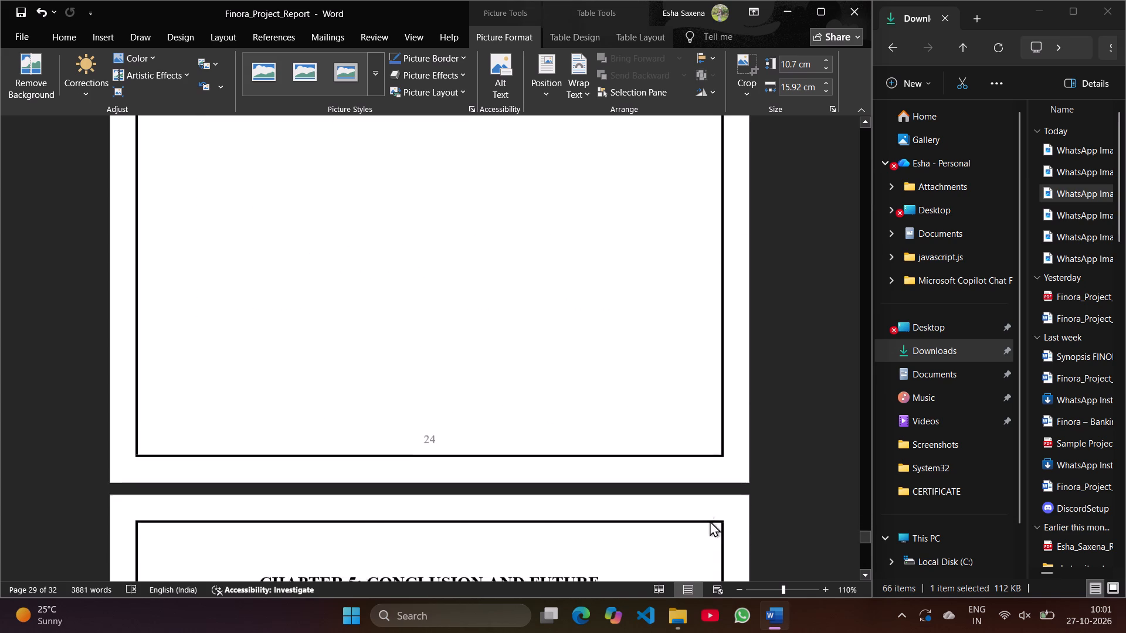
scroll(710, 520, left, 2)
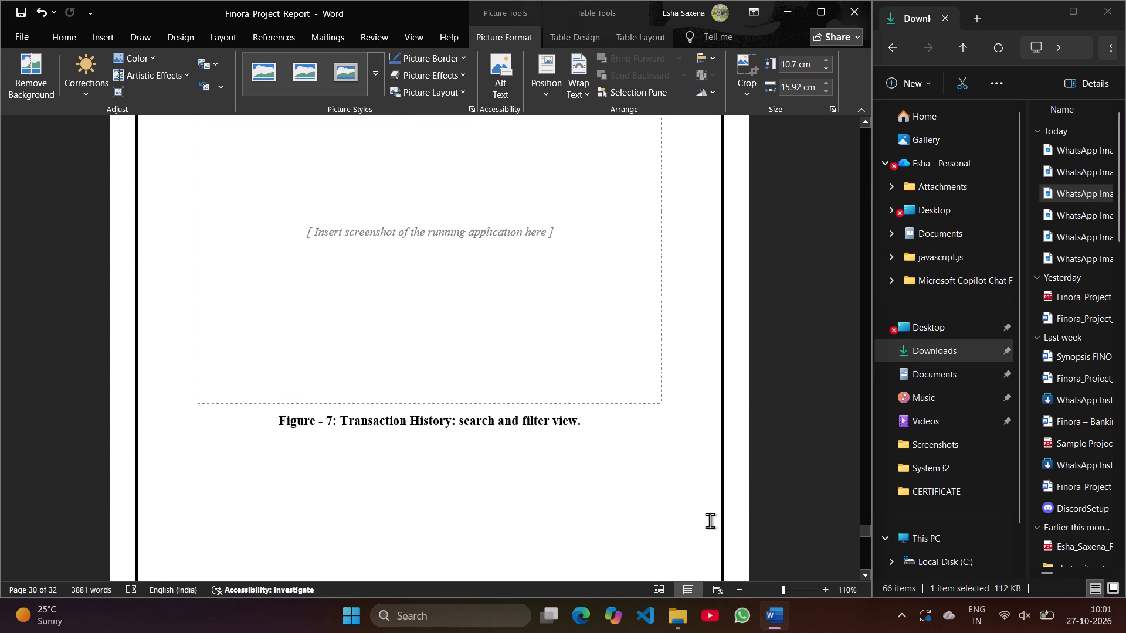
Preview the WhatsApp images of 12.55.45 AM, 12.51.51 AM and 12.51.26 AM in Downloads to check what each one shows.
click(1065, 149)
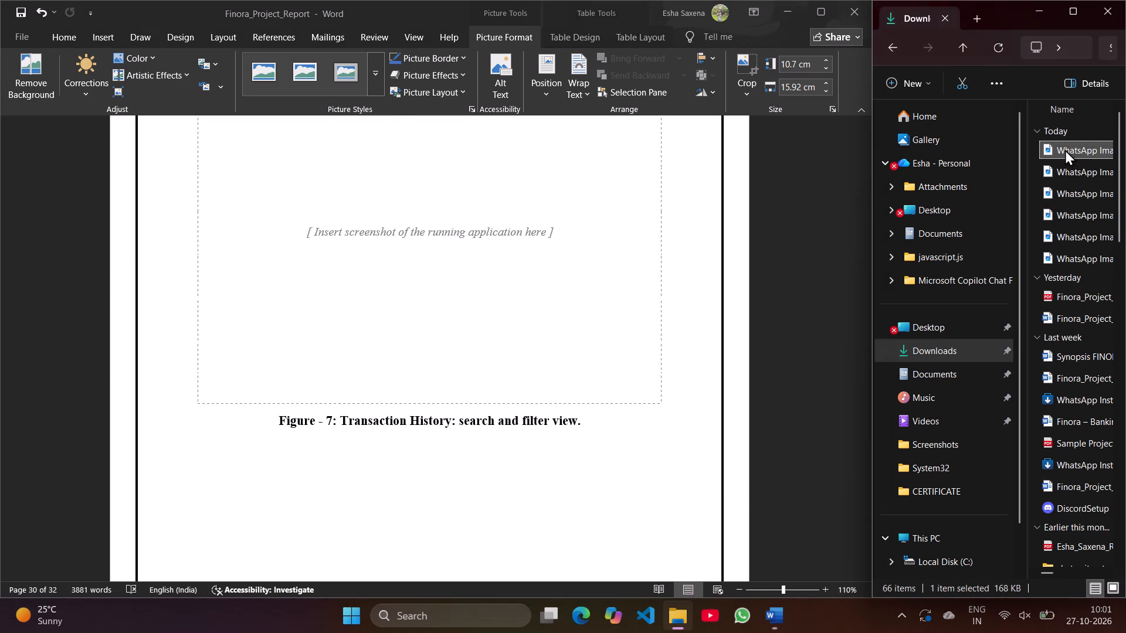
double_click(1065, 149)
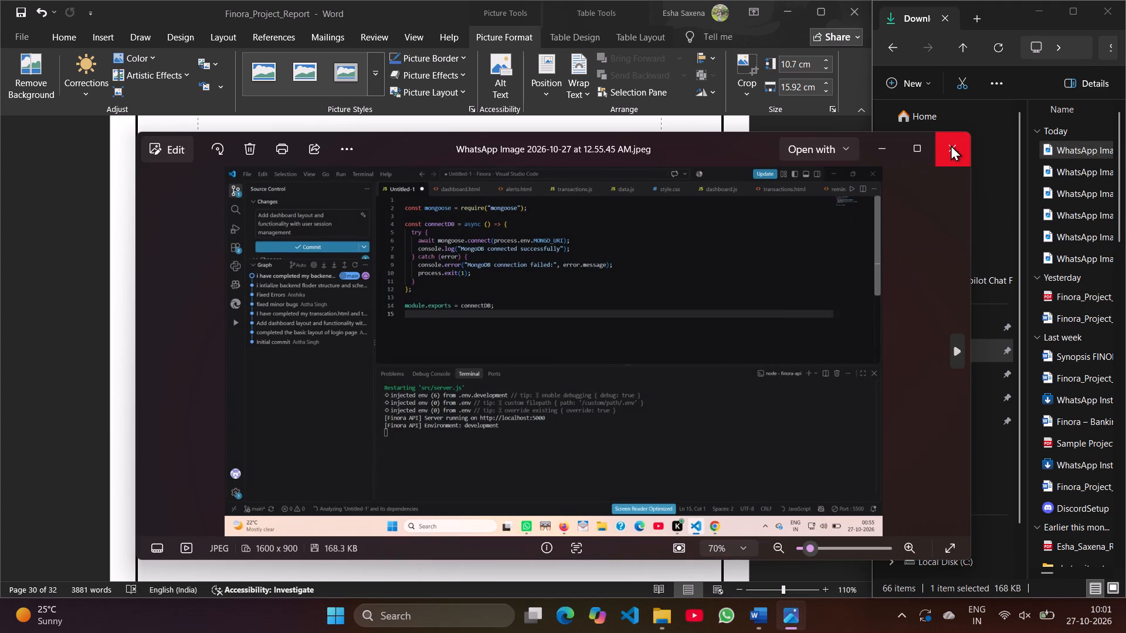
click(951, 145)
double_click(1067, 167)
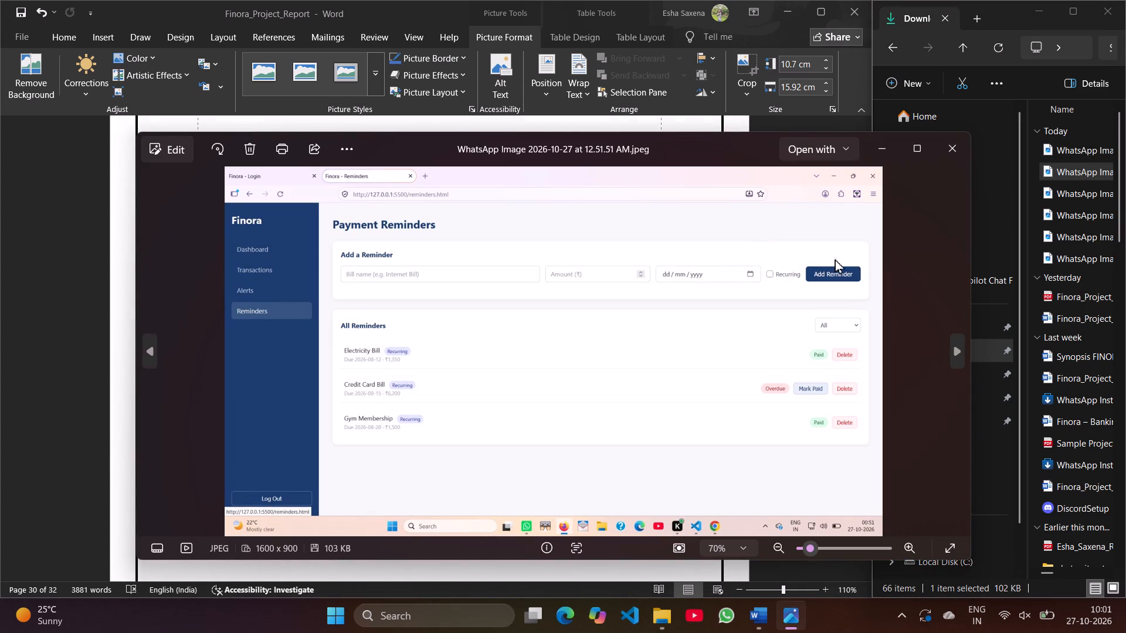
click(940, 154)
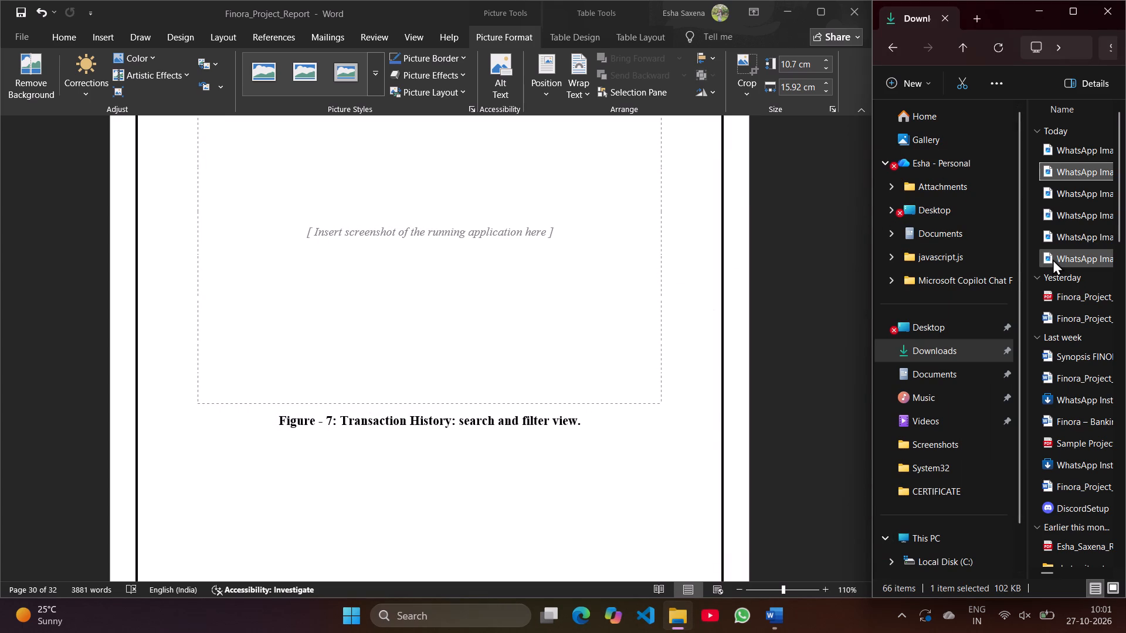
click(1058, 168)
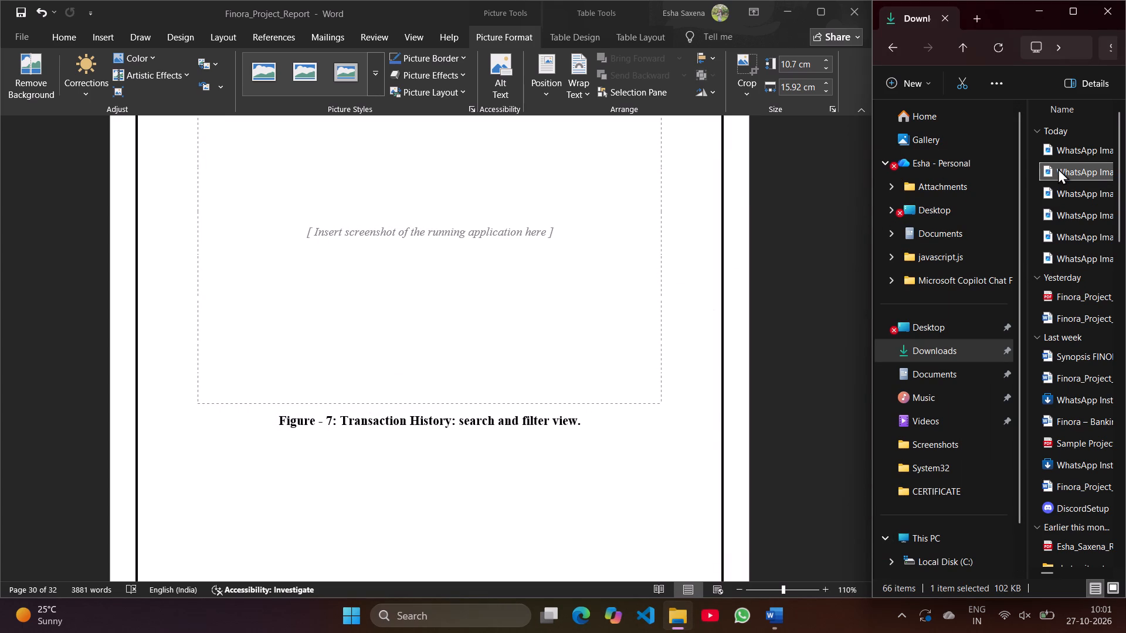
double_click(1058, 168)
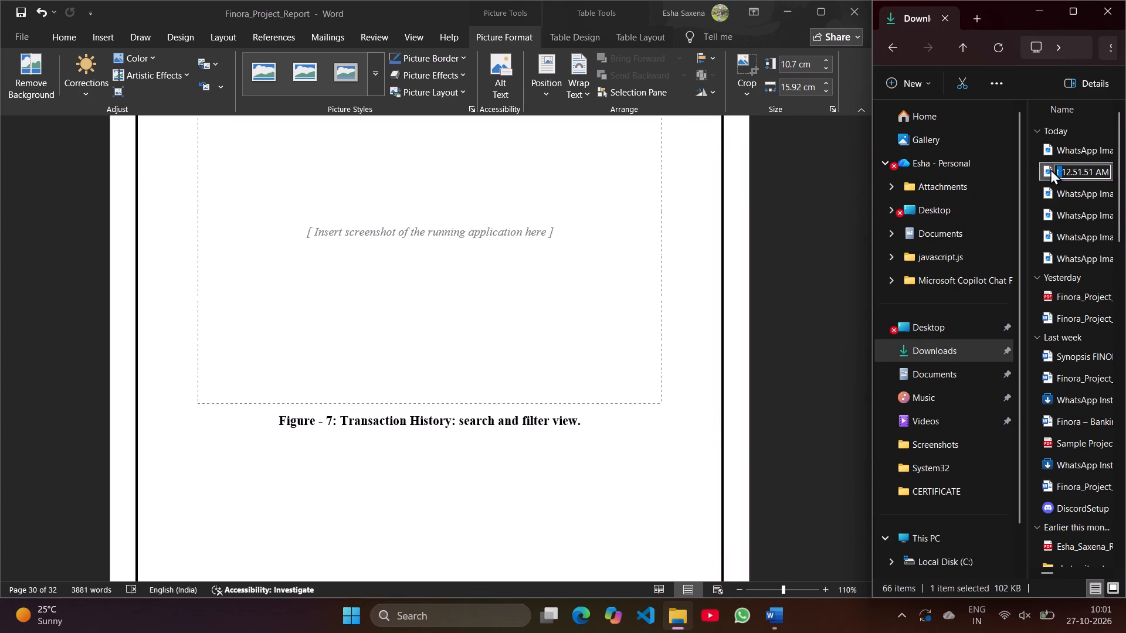
double_click(1042, 171)
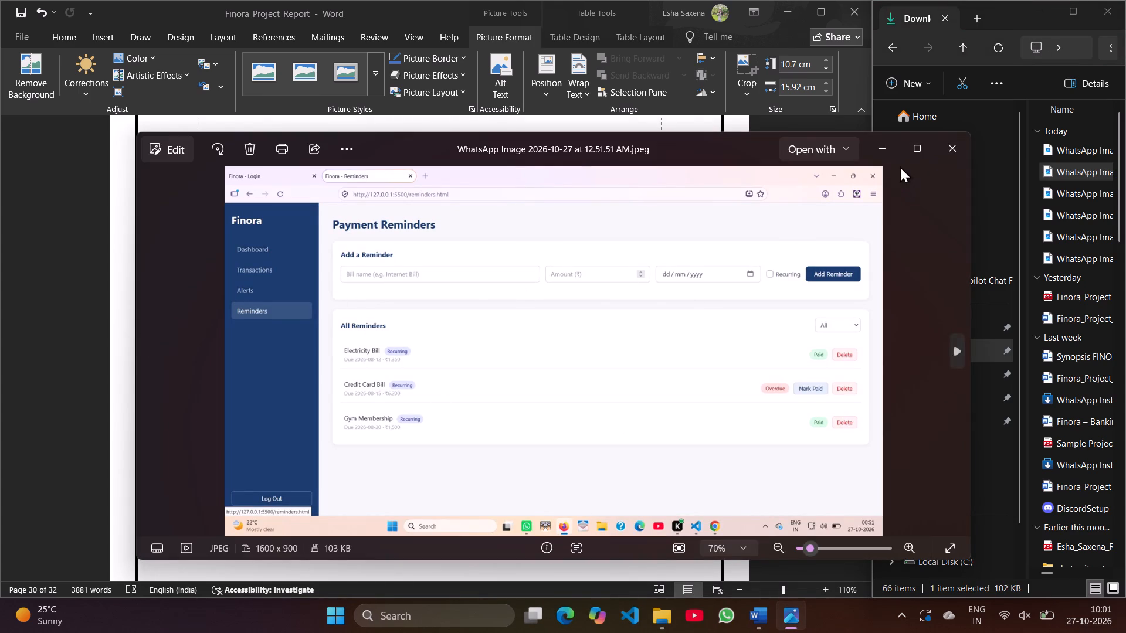
click(943, 141)
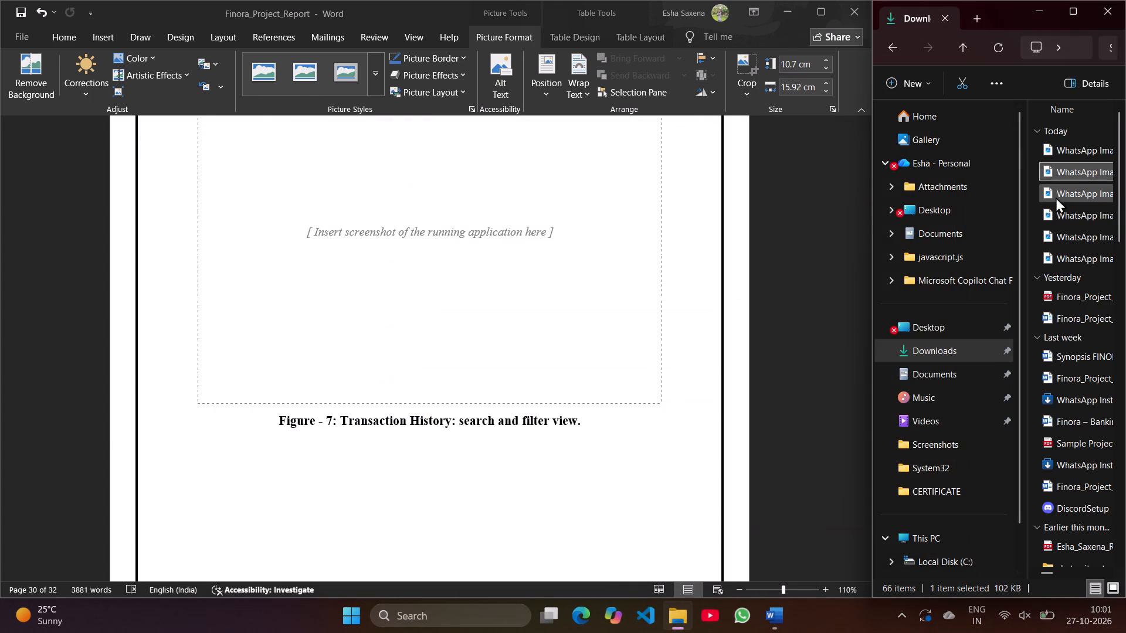
double_click(1056, 197)
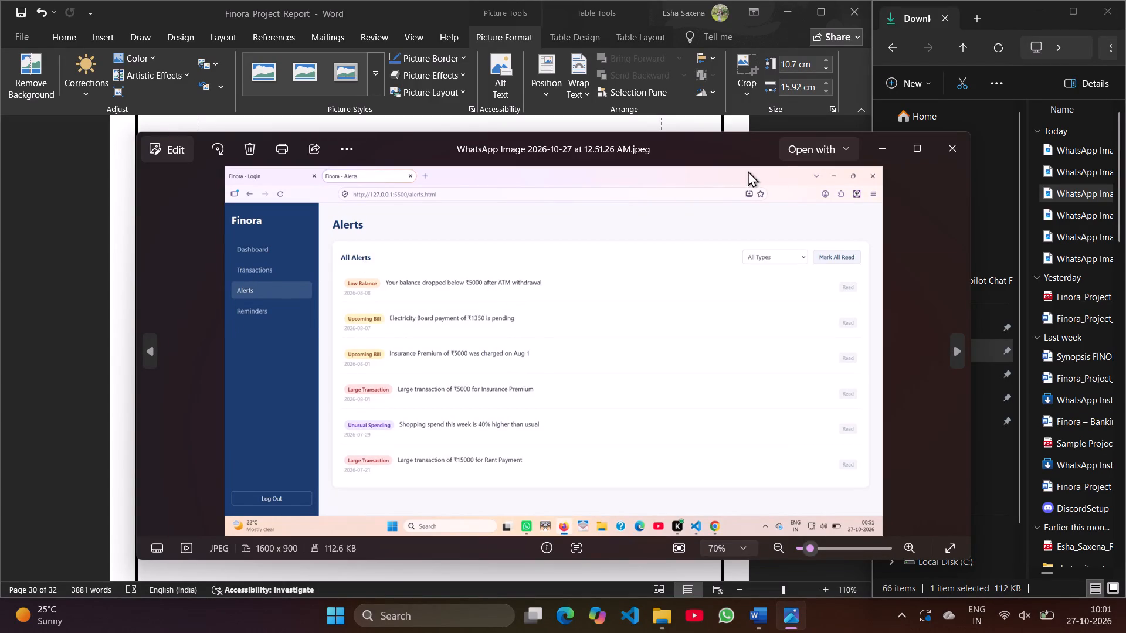